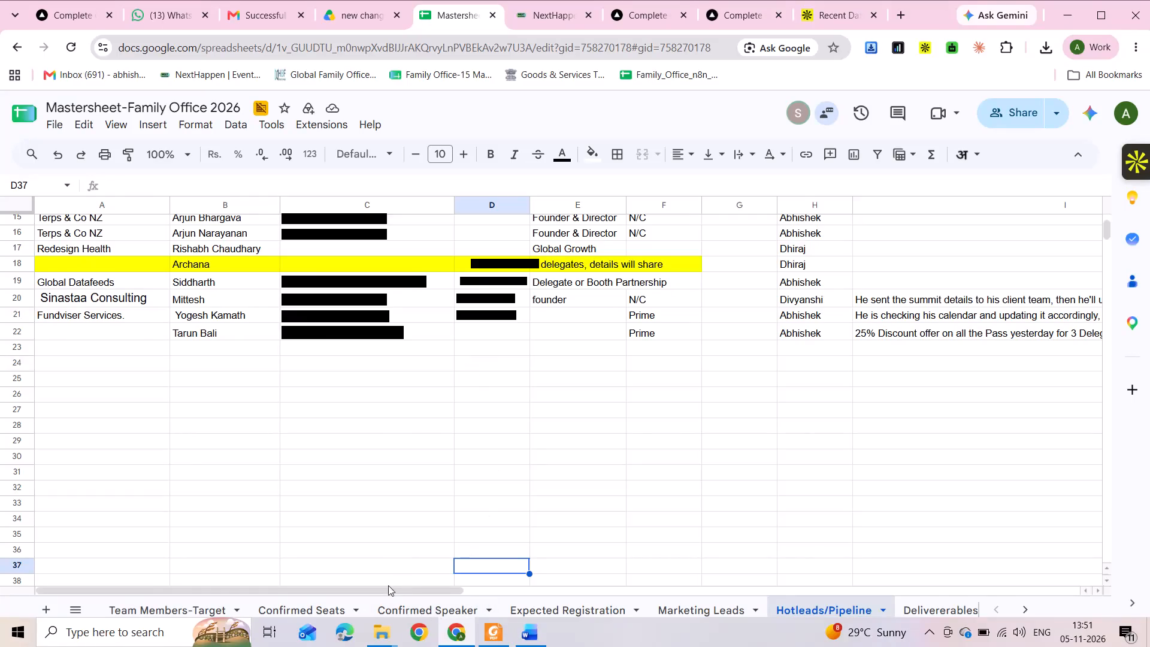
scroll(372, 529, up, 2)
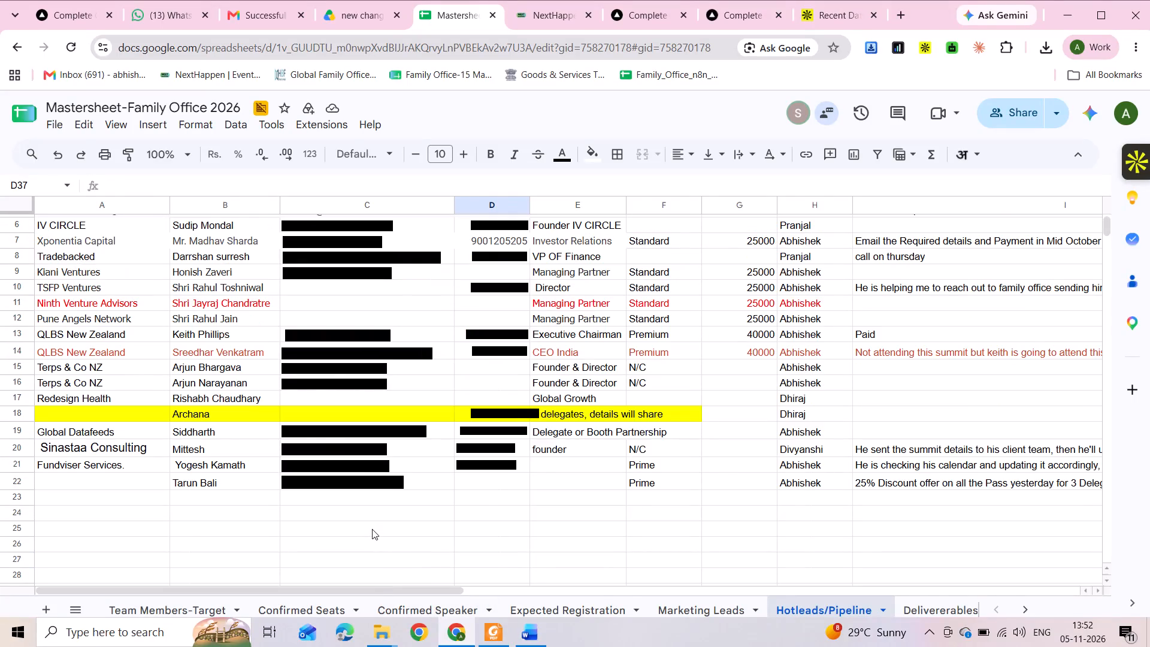
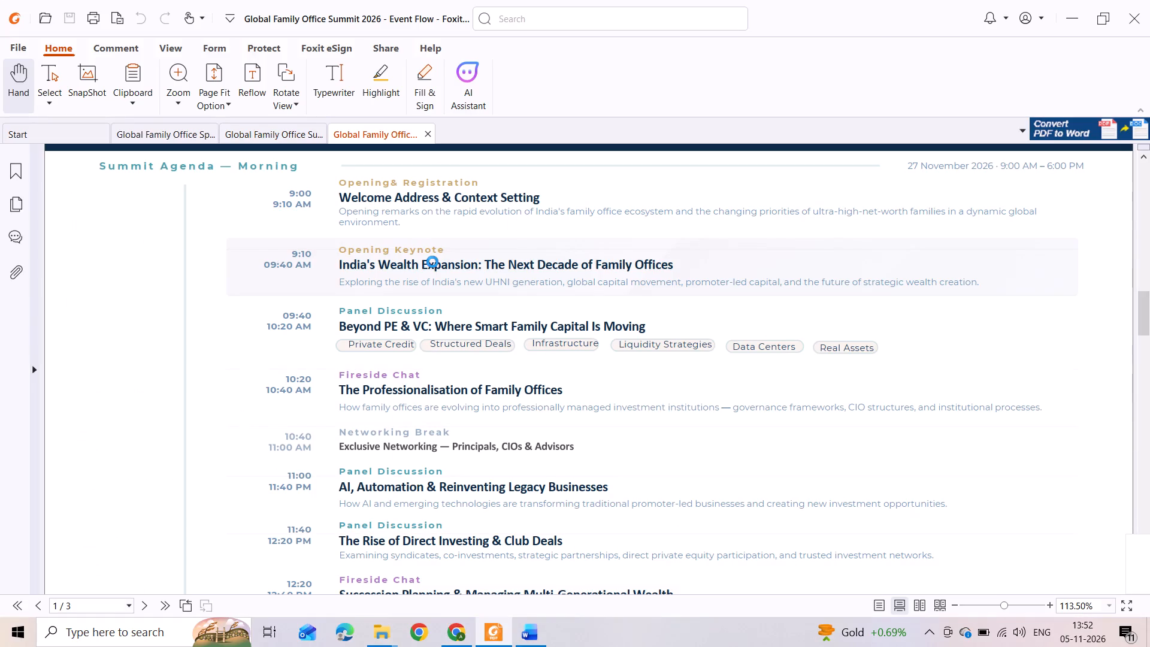
Review the Global Family Office Summit 2026 invitation from the greeting through attendees, confirmed speakers and day schedule to the Explore the Summit section.
scroll(432, 262, down, 9)
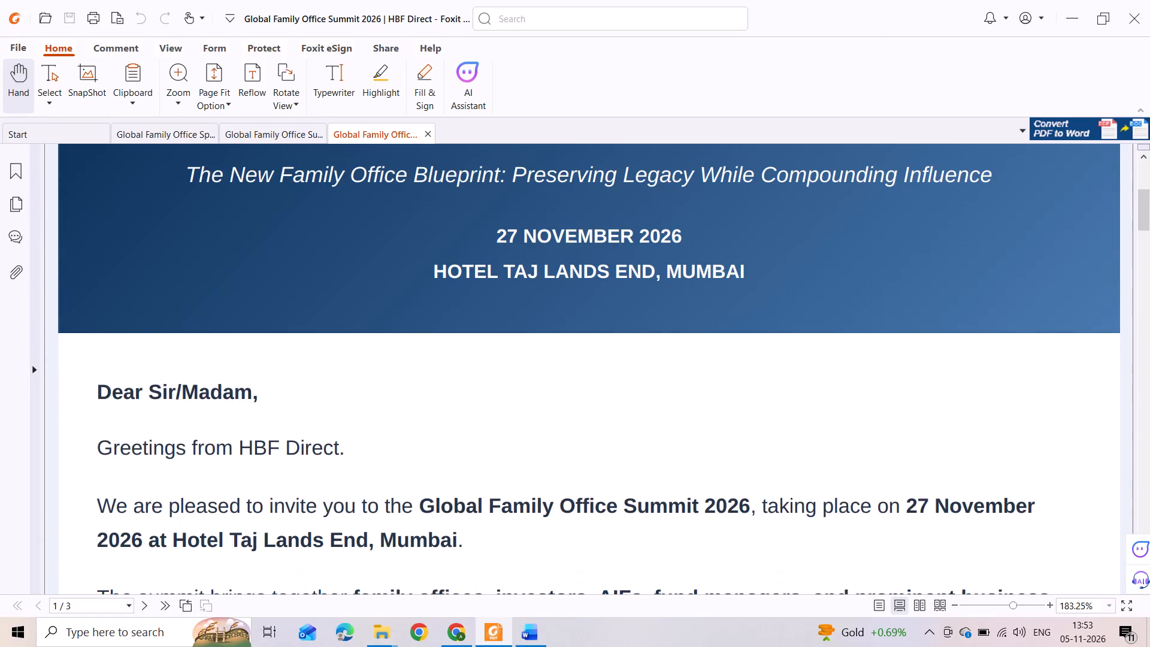
scroll(432, 262, down, 15)
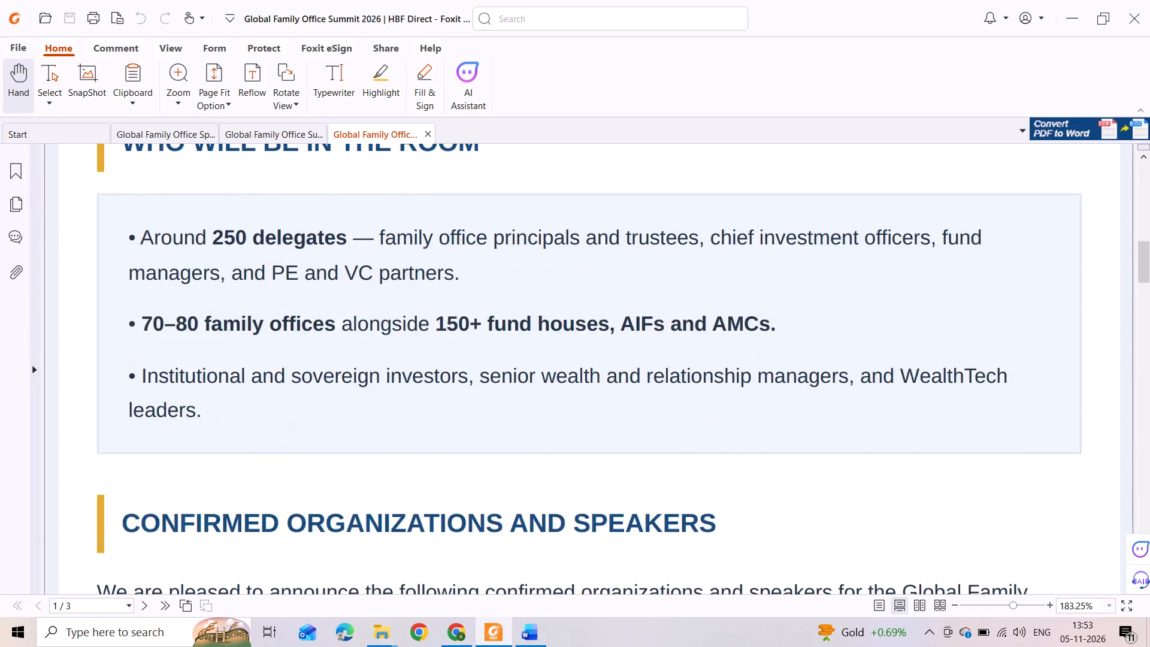
scroll(432, 262, down, 14)
scroll(431, 268, down, 9)
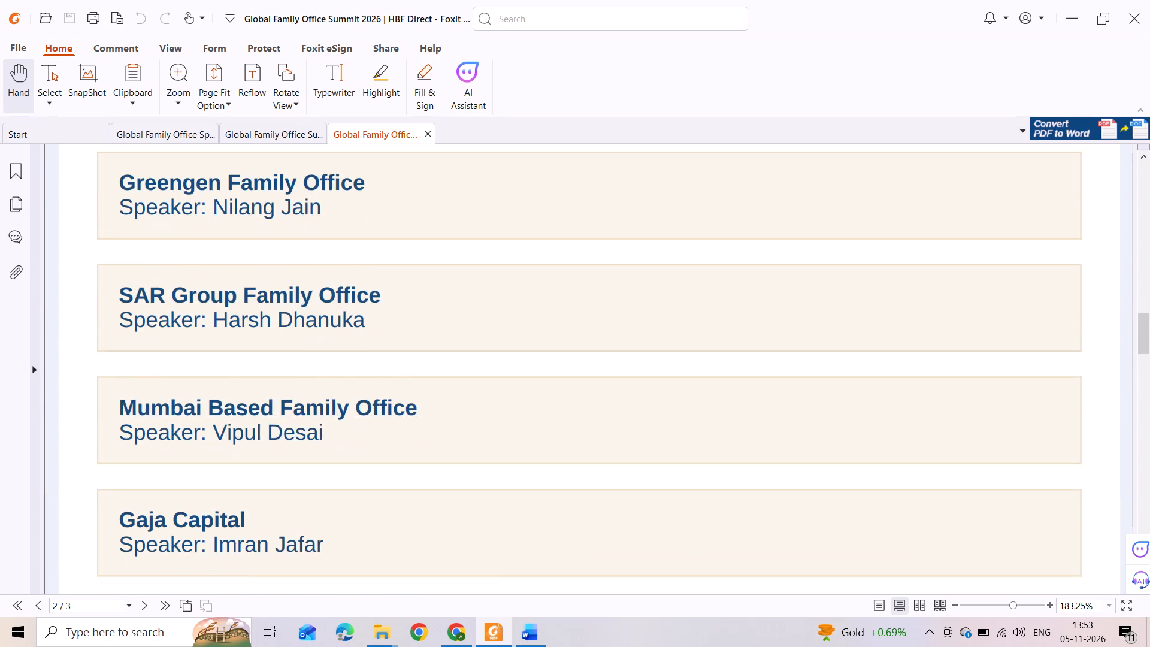
scroll(431, 268, down, 14)
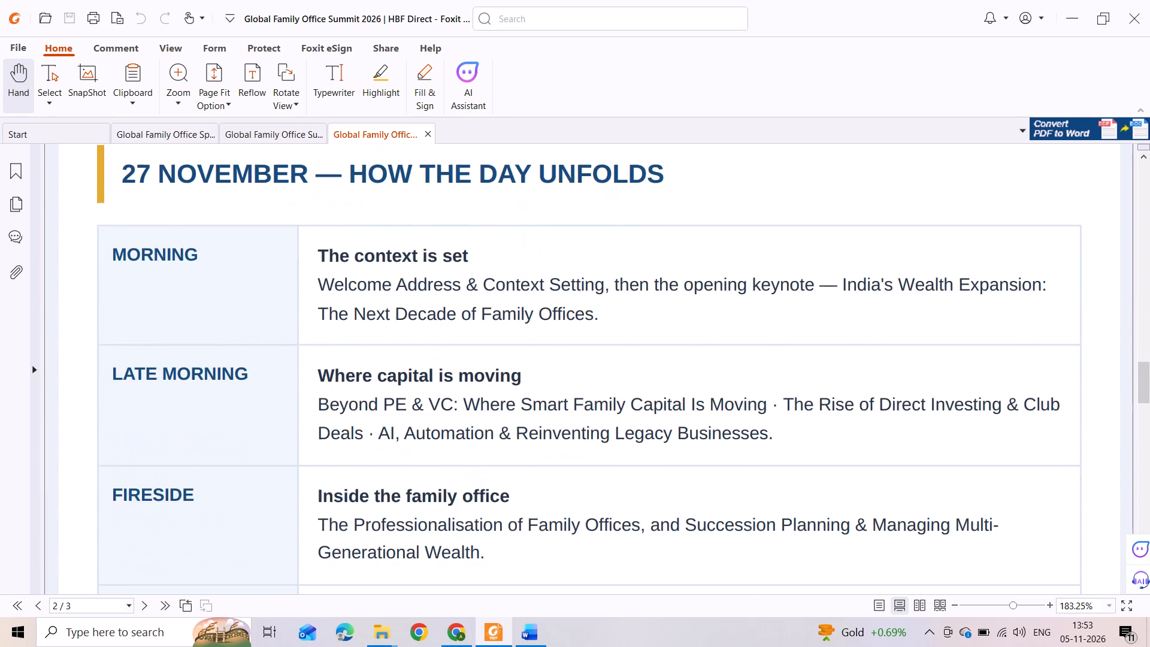
scroll(431, 268, down, 18)
scroll(431, 268, up, 1)
scroll(431, 268, down, 5)
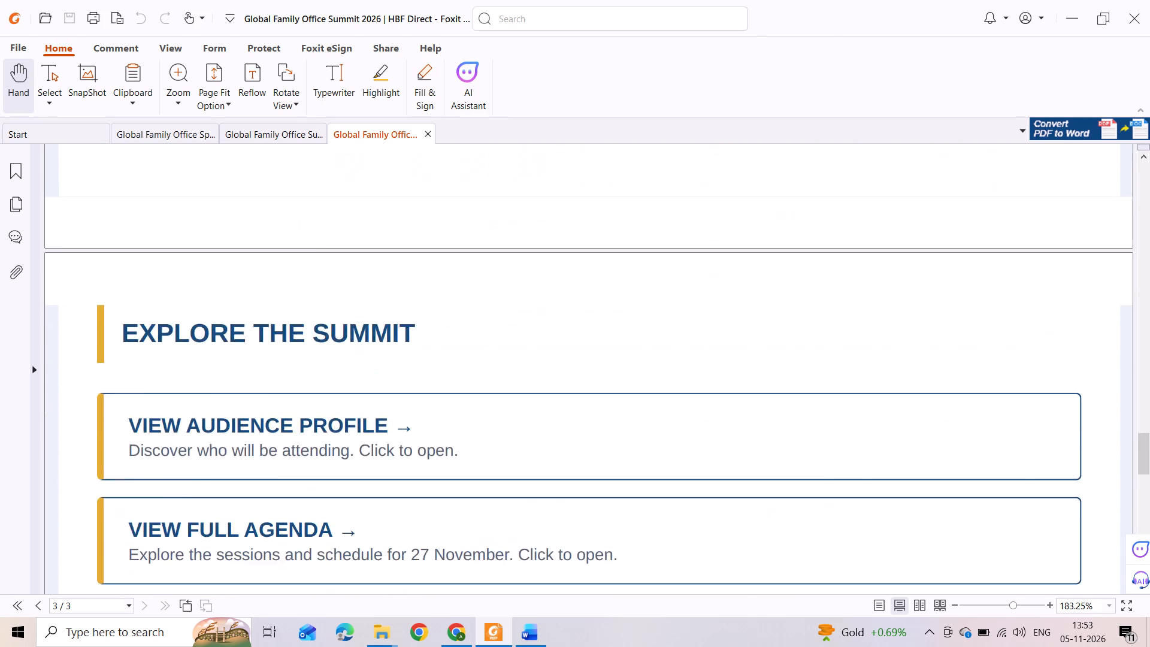
Check where the Reserve Your Seat link near the end of the invitation leads, without opening the site.
scroll(431, 268, down, 11)
click(564, 358)
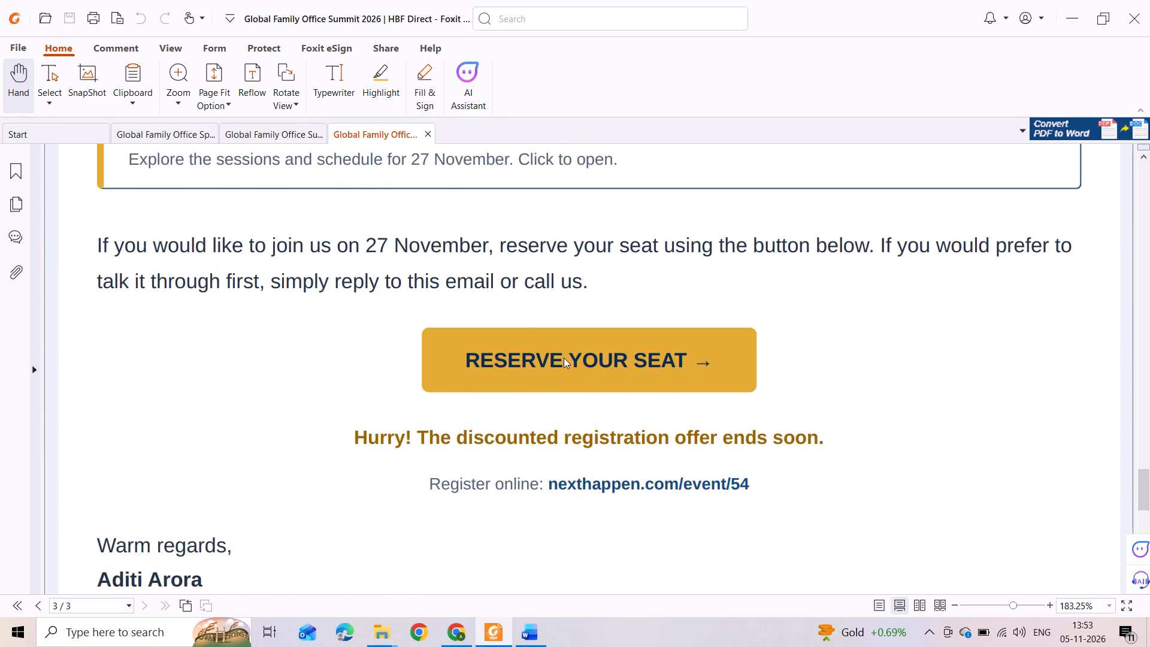
double_click(809, 226)
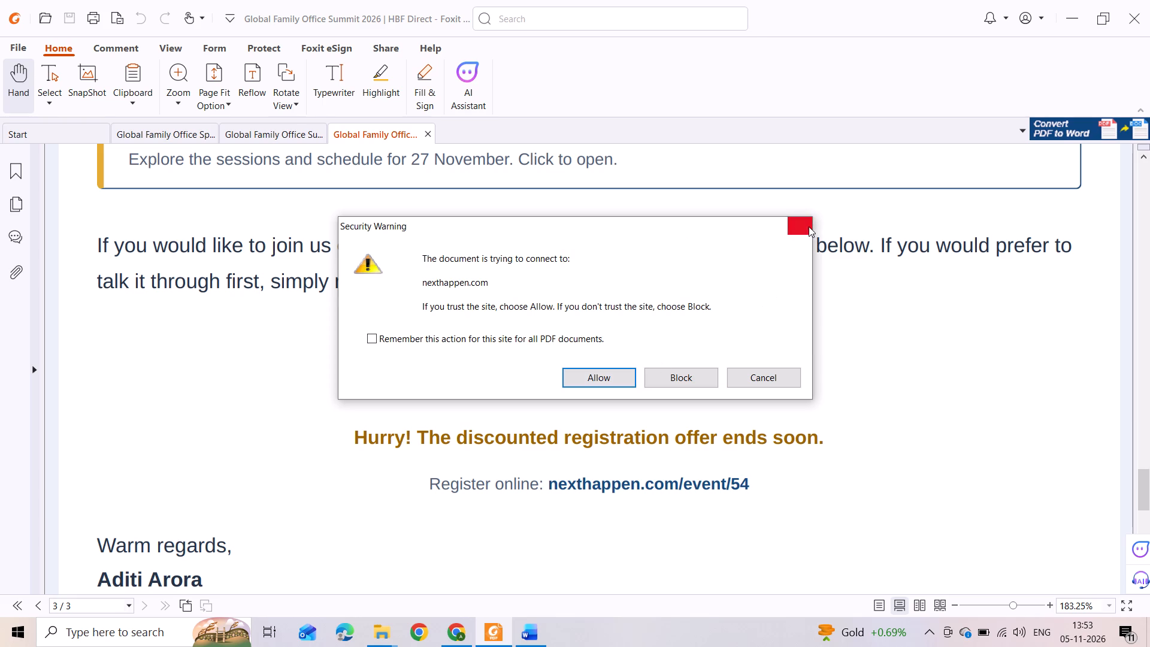
Close only the Global Family Office Summit 2026 invitation PDF, keeping the other summit documents open.
click(1132, 18)
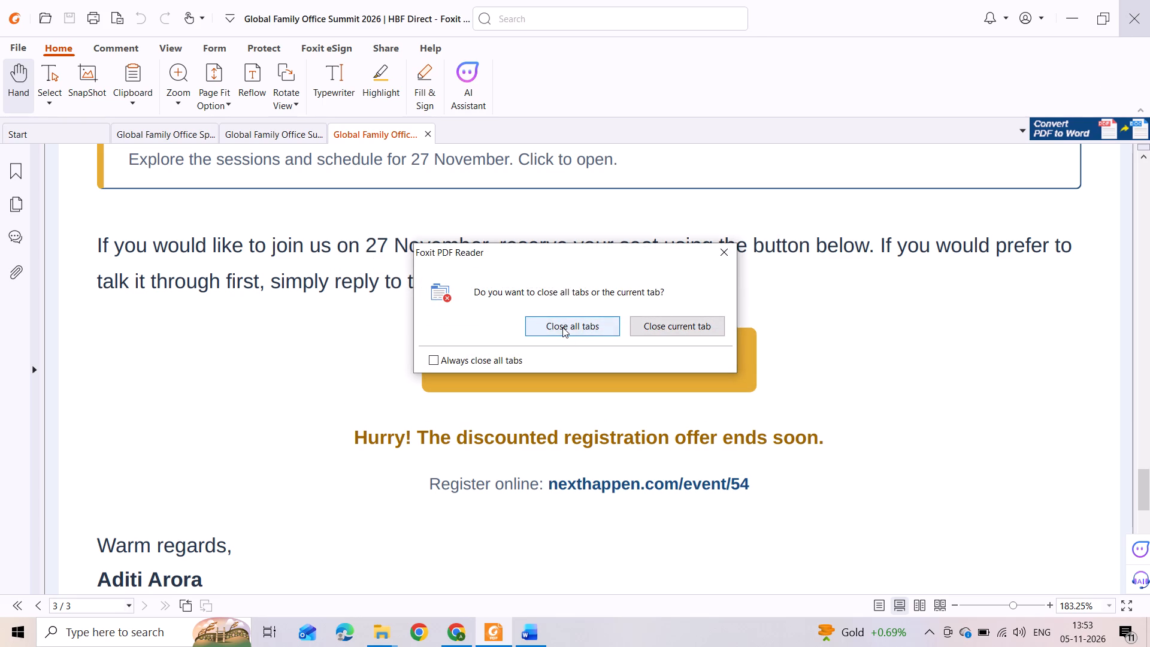
click(725, 251)
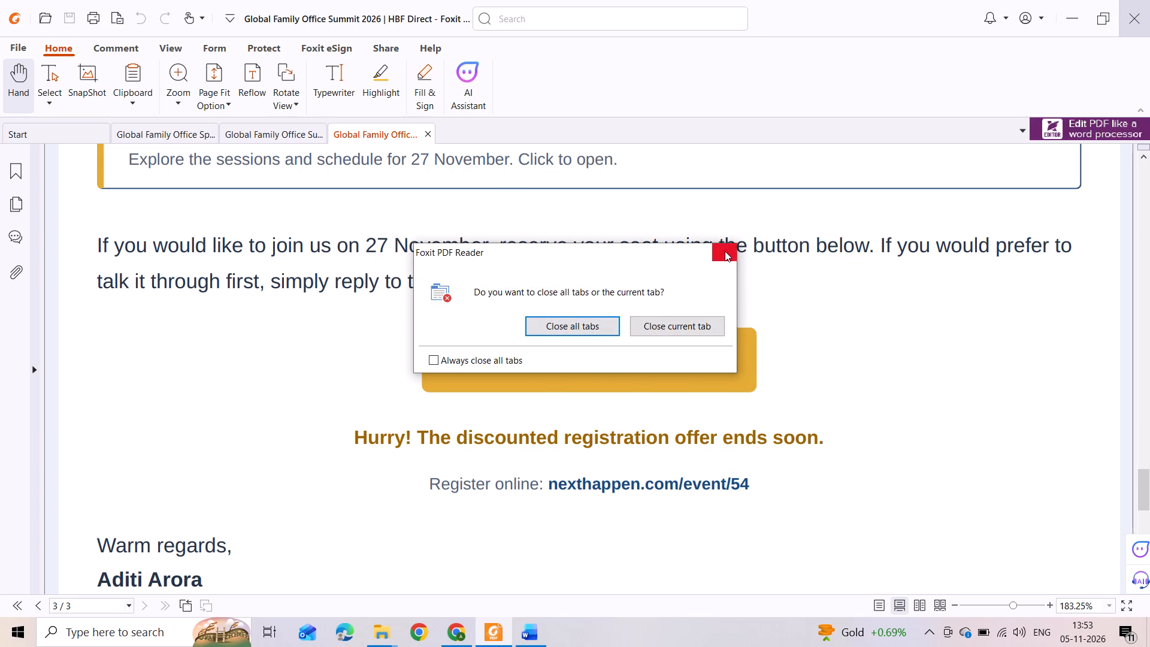
click(430, 137)
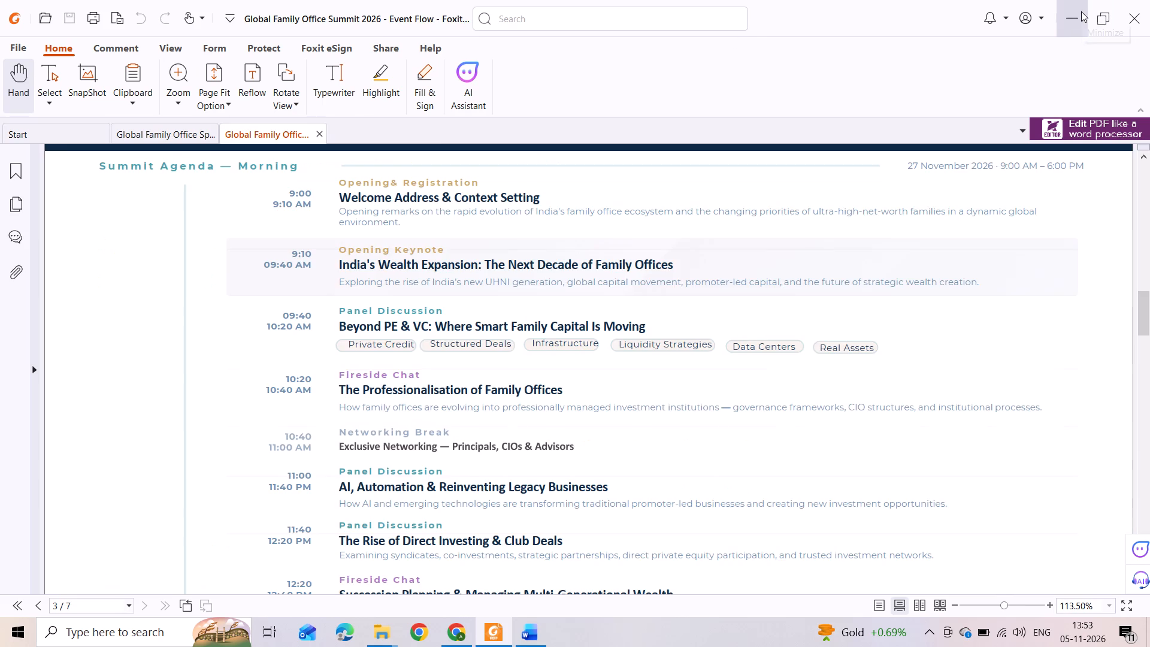
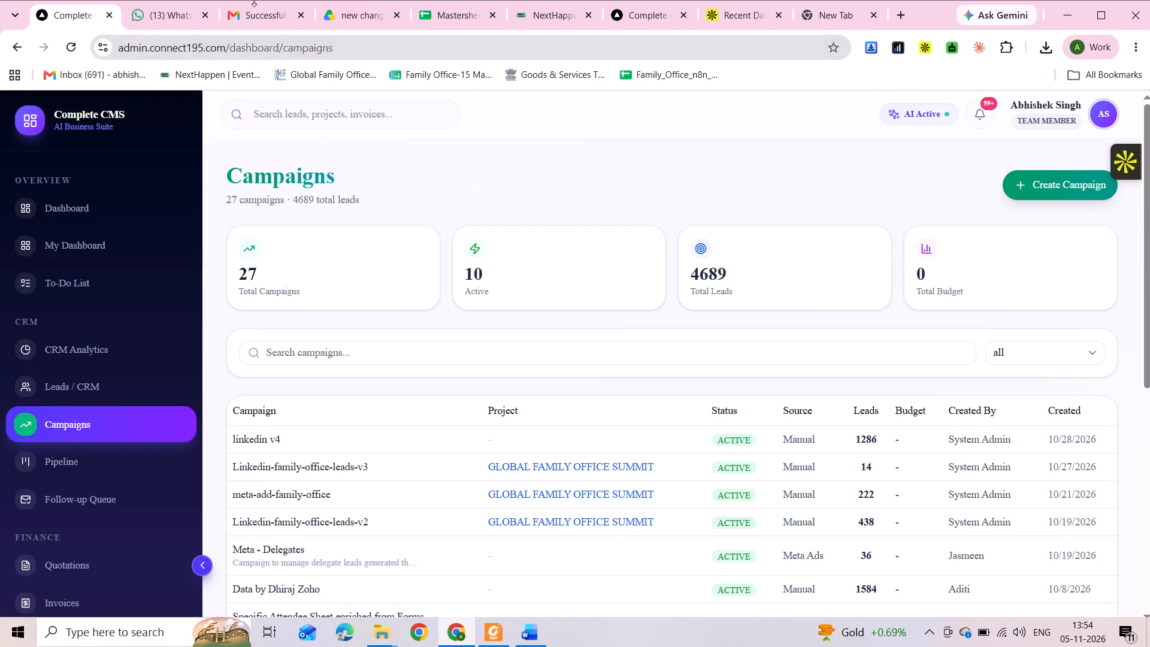
click(254, 10)
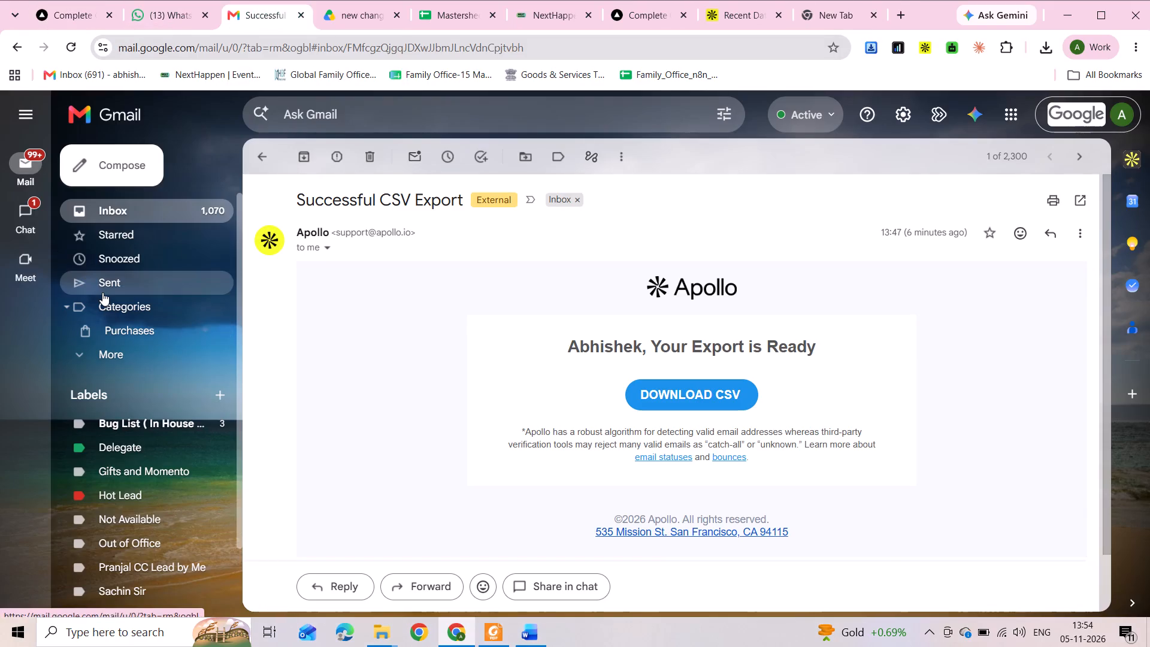
click(102, 292)
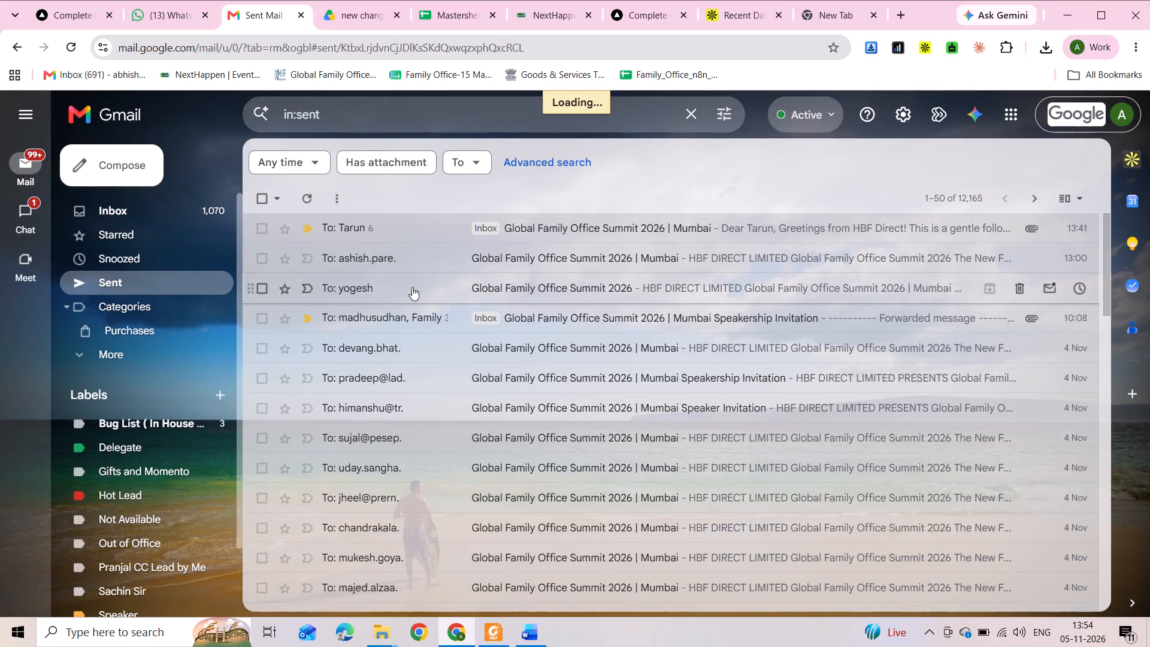
Review the sent Global Family Office Summit 2026 email from the greeting and introduction through Registration Details to the Standard Pass pricing.
scroll(406, 295, down, 3)
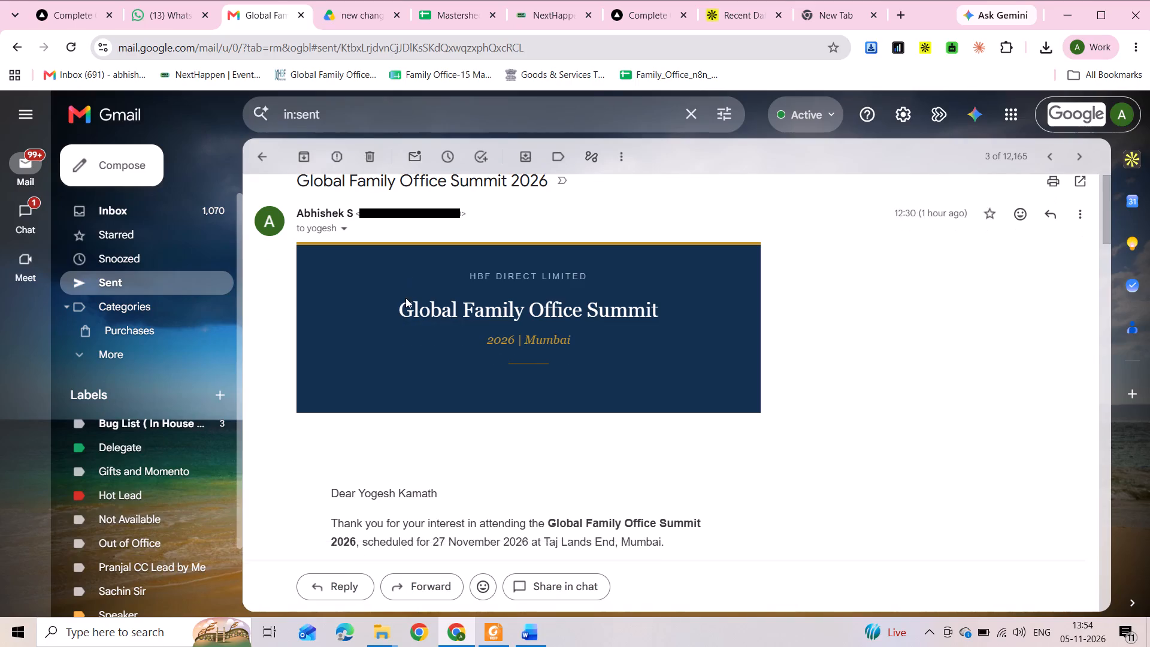
scroll(414, 318, down, 3)
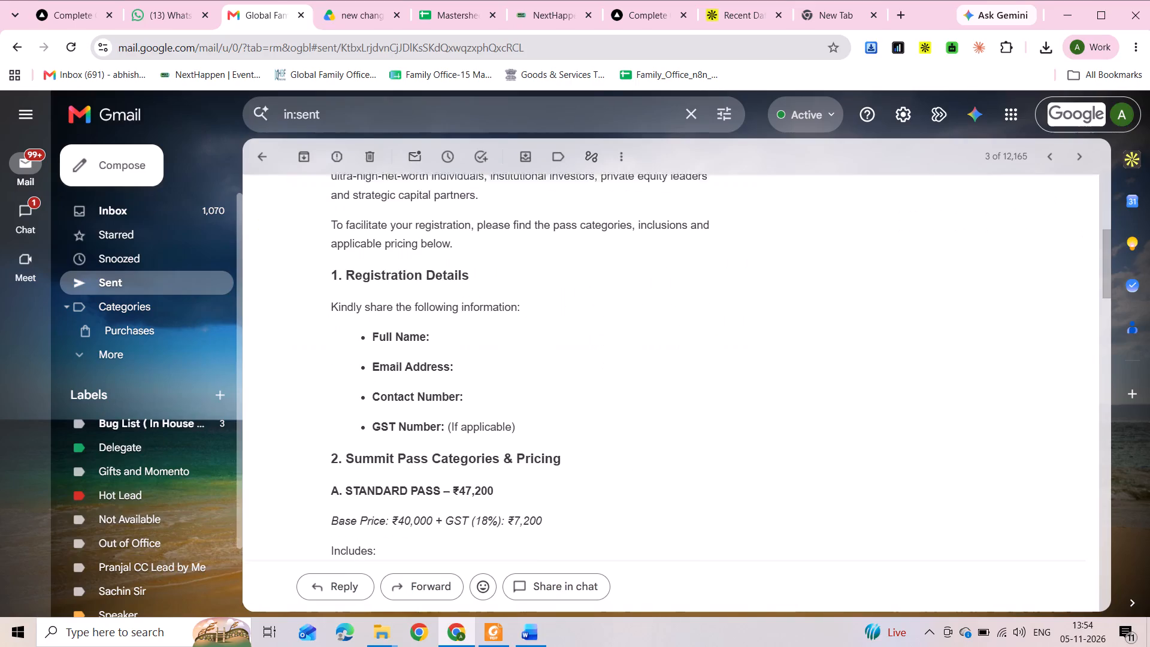
scroll(414, 318, down, 2)
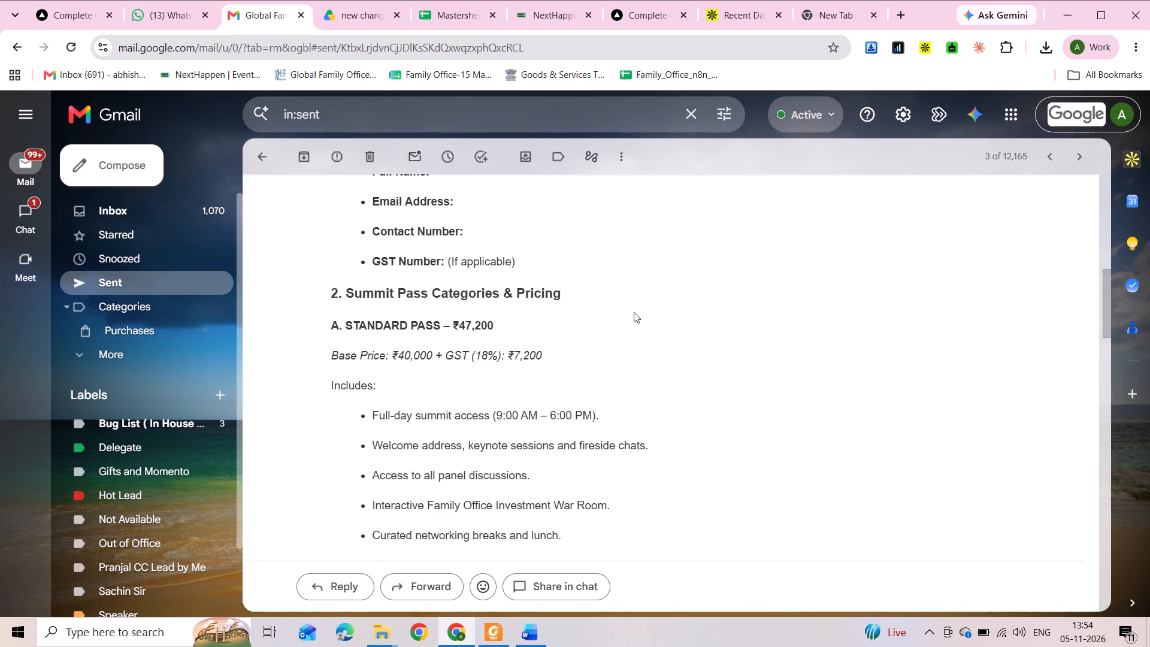
scroll(635, 313, up, 6)
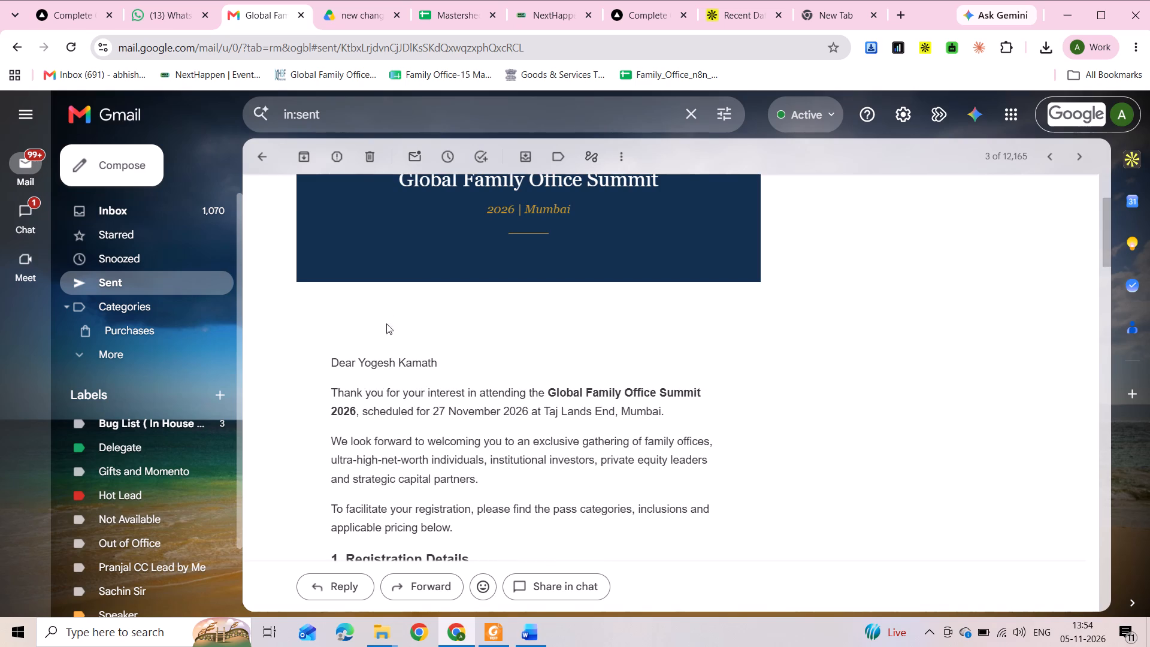
click(329, 361)
drag(329, 361, 337, 367)
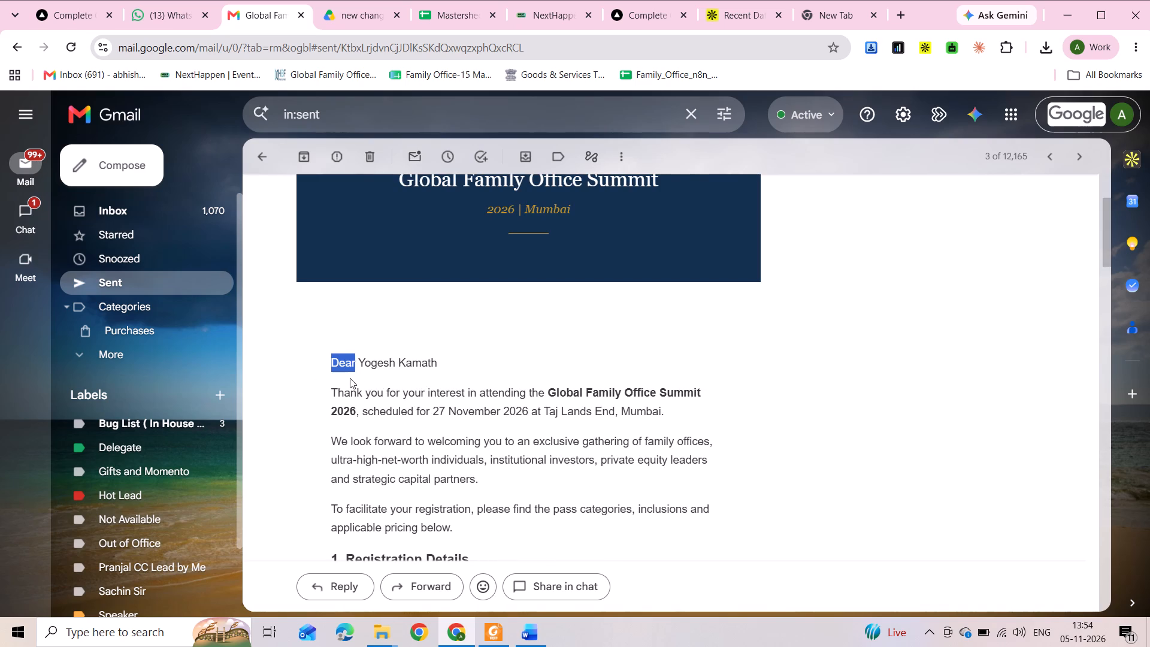
double_click(353, 381)
drag(353, 381, 387, 385)
click(397, 386)
drag(397, 386, 393, 380)
click(313, 309)
triple_click(323, 355)
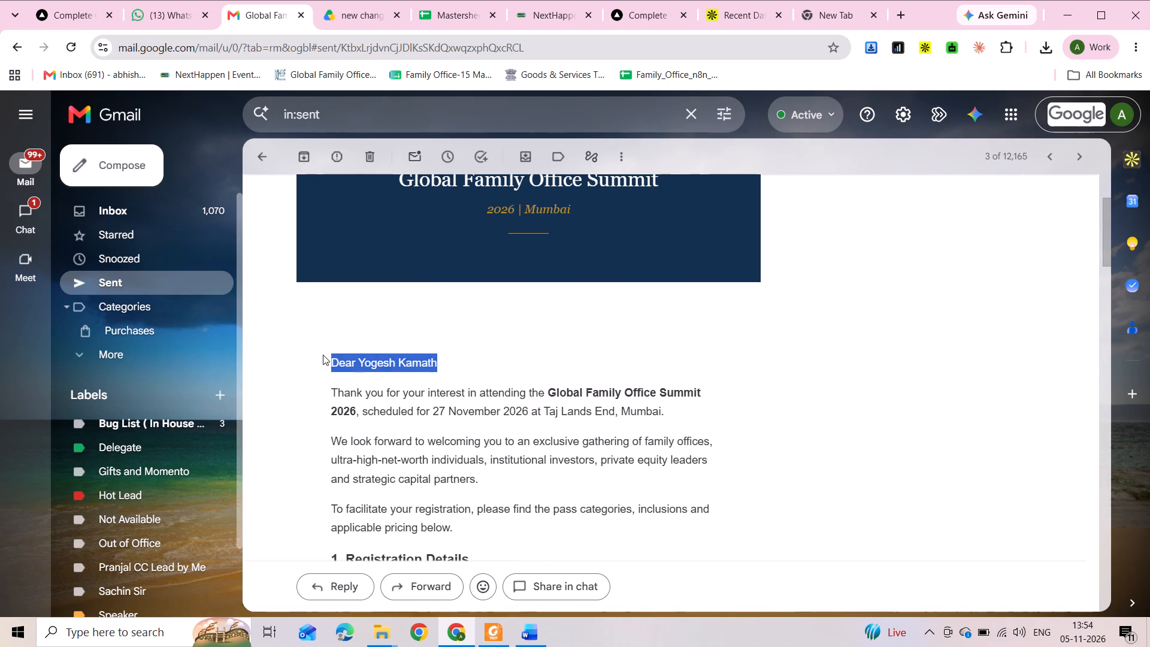
scroll(323, 355, down, 1)
drag(323, 355, 331, 359)
double_click(331, 359)
scroll(331, 359, down, 2)
click(331, 359)
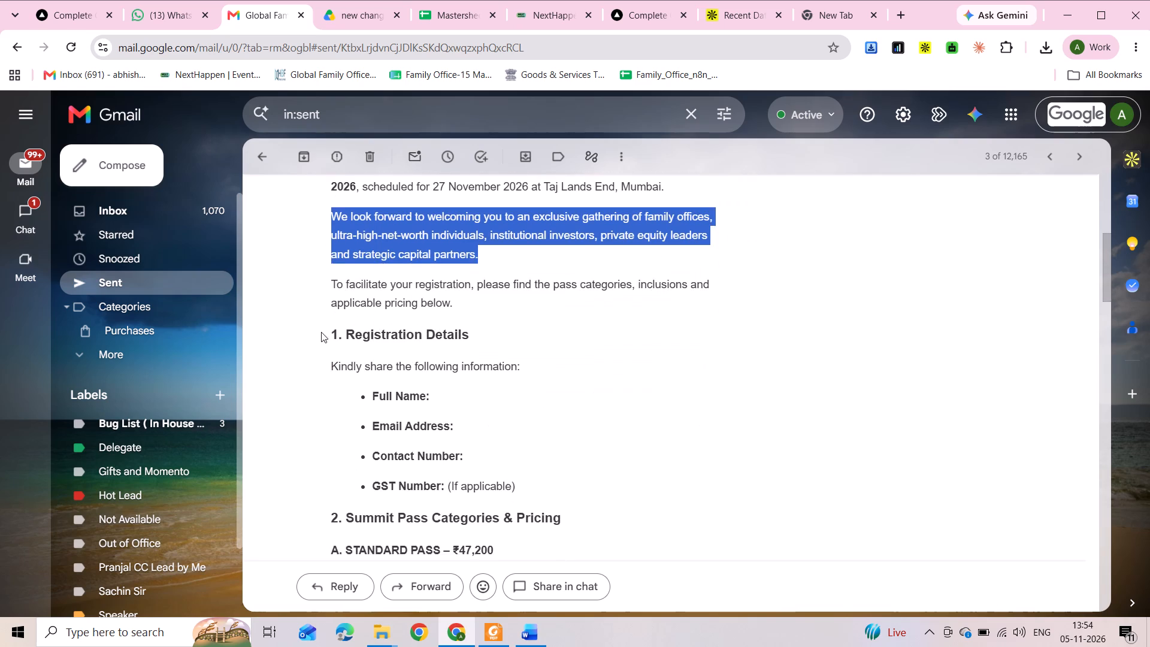
scroll(321, 331, up, 4)
scroll(331, 413, down, 1)
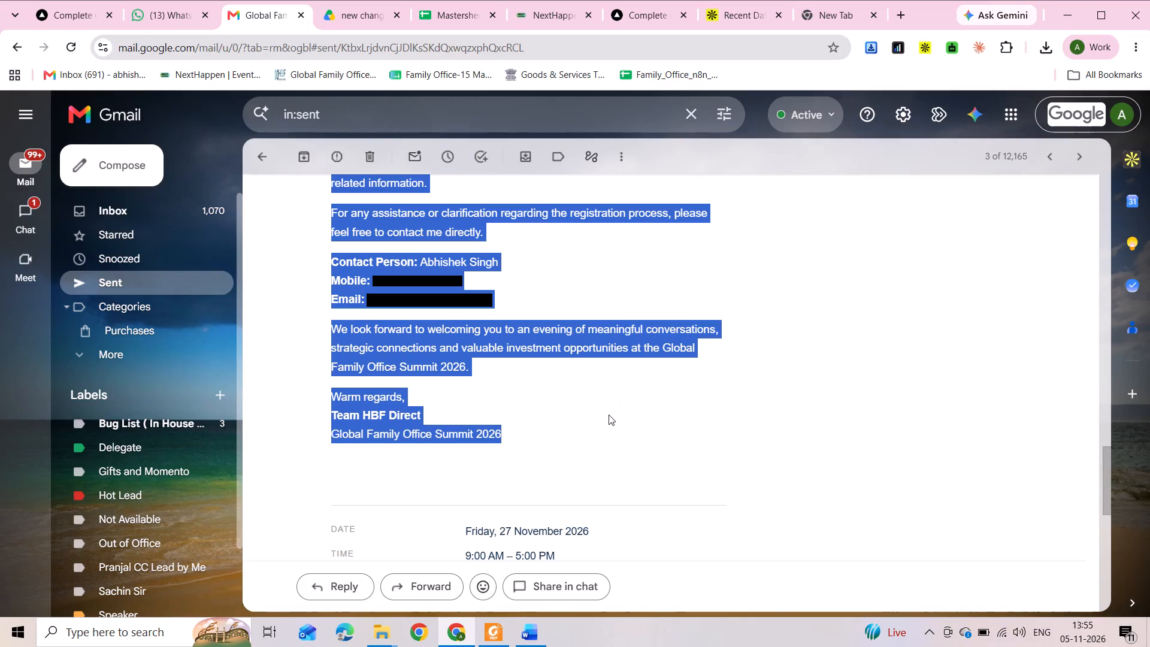
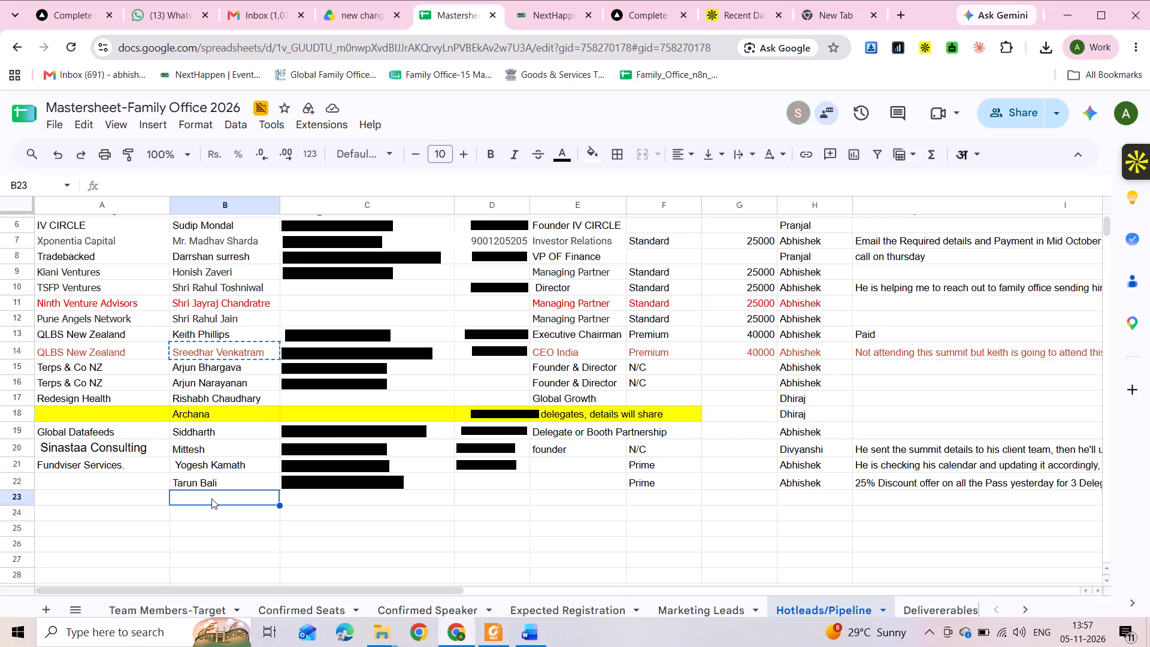
Enter the new lead's first name, Sumit, in column B of row 23, below the last entry on the Hotleads/Pipeline sheet.
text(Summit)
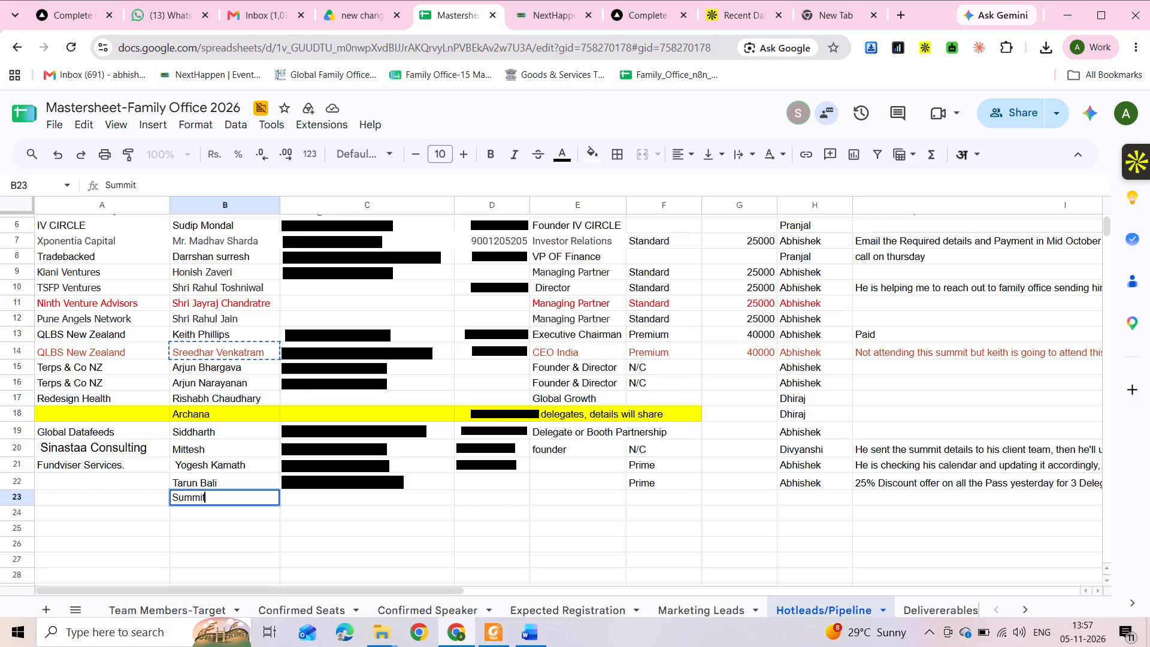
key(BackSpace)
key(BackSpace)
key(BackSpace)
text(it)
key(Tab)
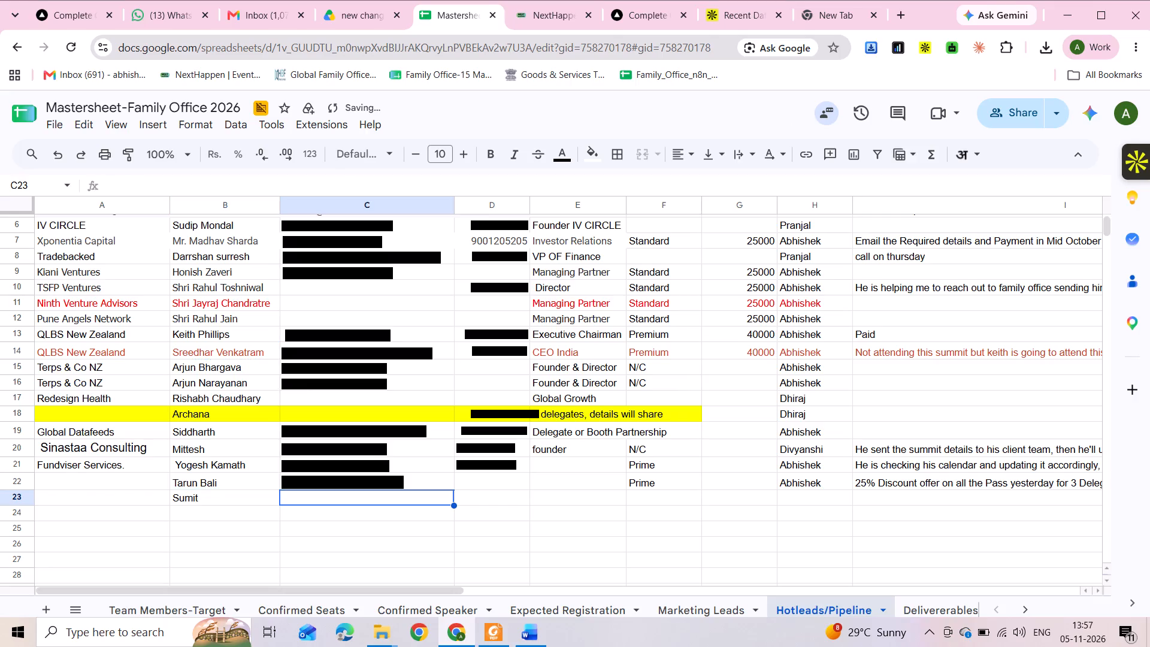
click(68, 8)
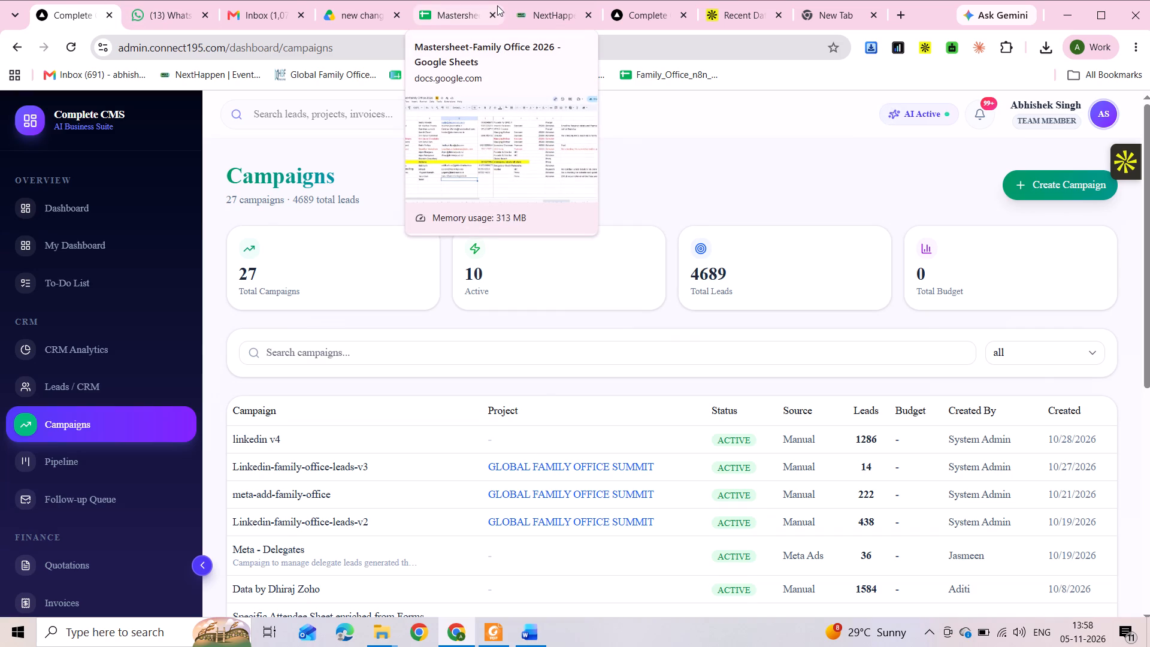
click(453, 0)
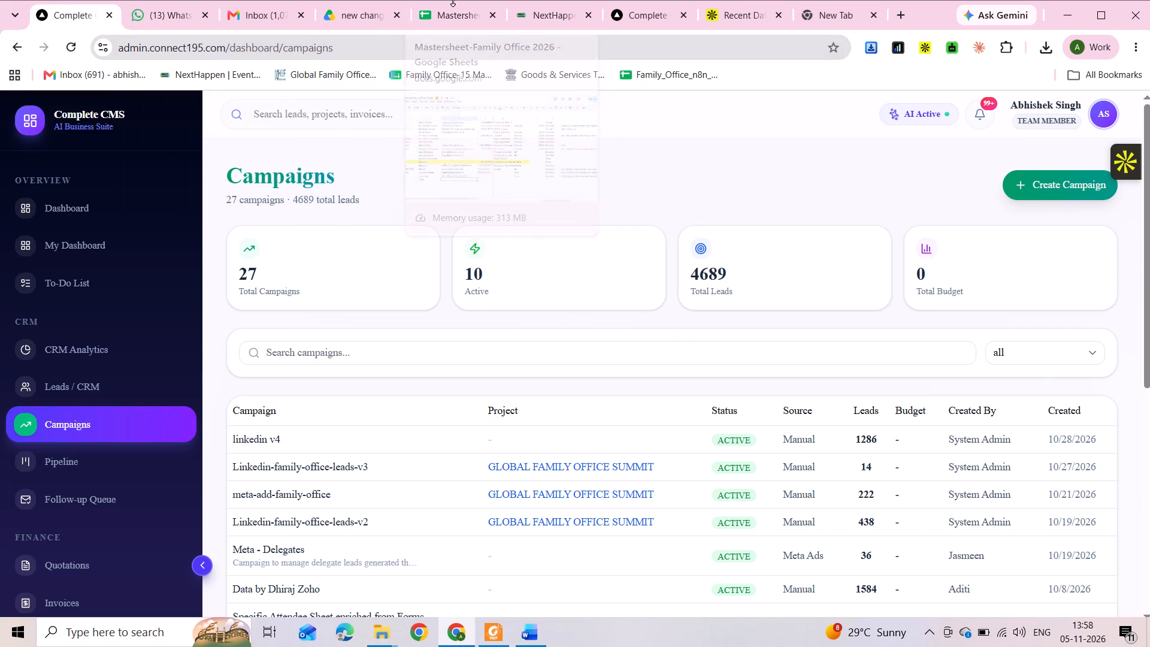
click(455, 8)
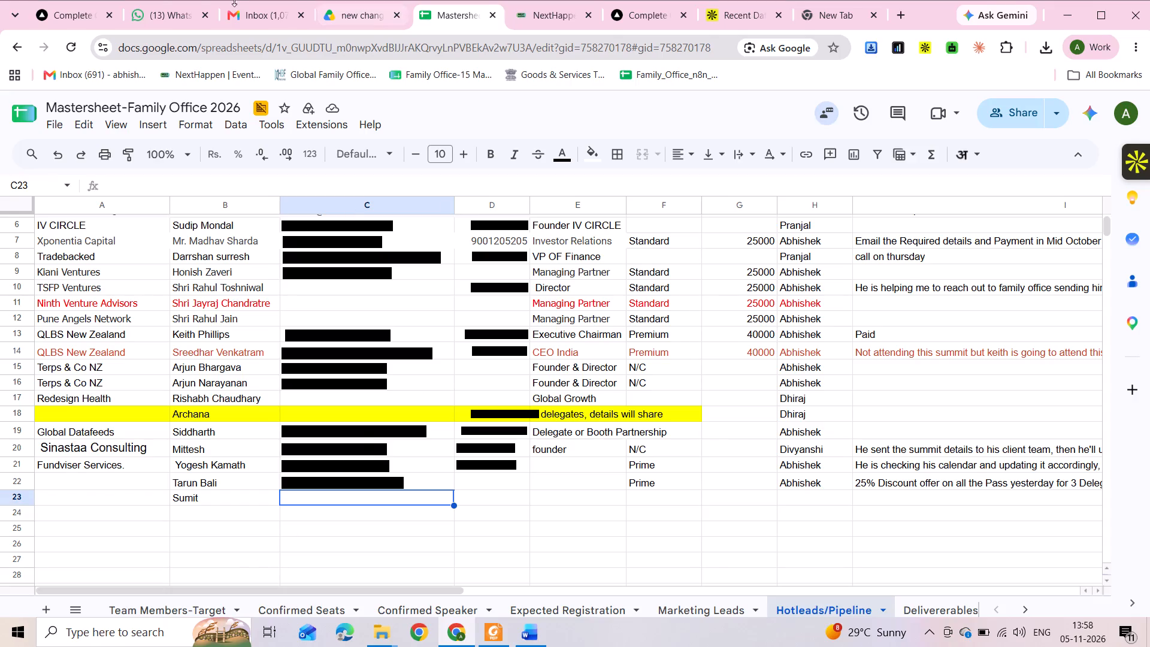
Switch to the Complete CMS campaigns page and open the Linkedin-family-office-leads-v2 campaign.
click(47, 2)
click(55, 12)
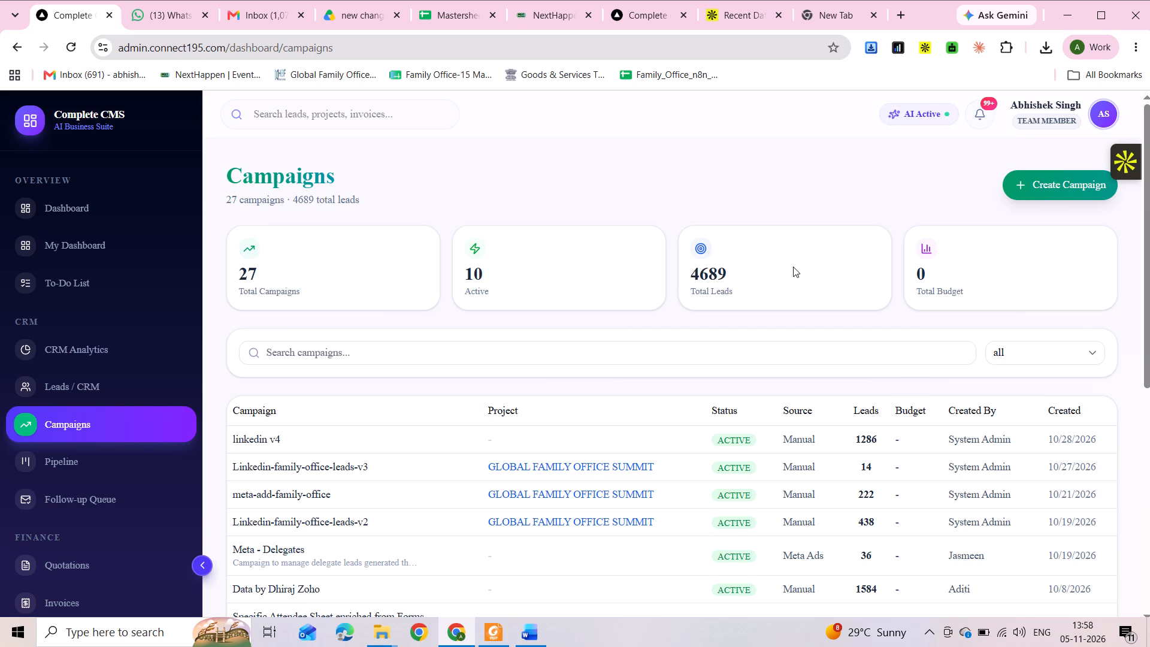
scroll(706, 354, down, 2)
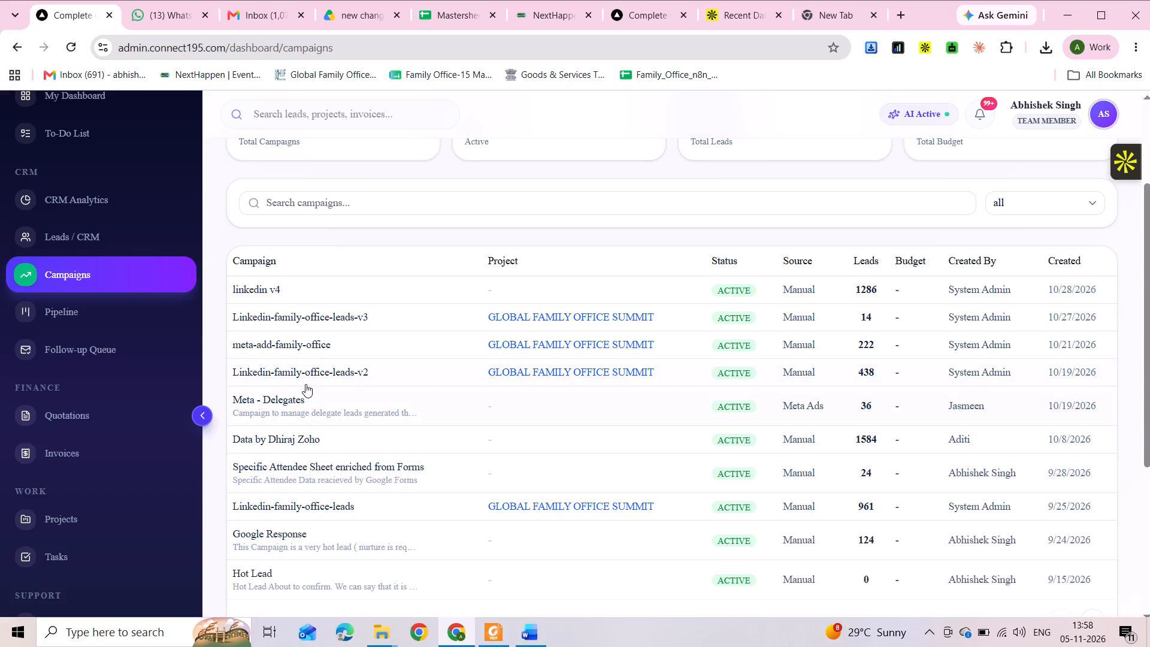
click(310, 376)
Filter the campaign's leads to those assigned to the signed-in team member with status New.
scroll(359, 379, down, 1)
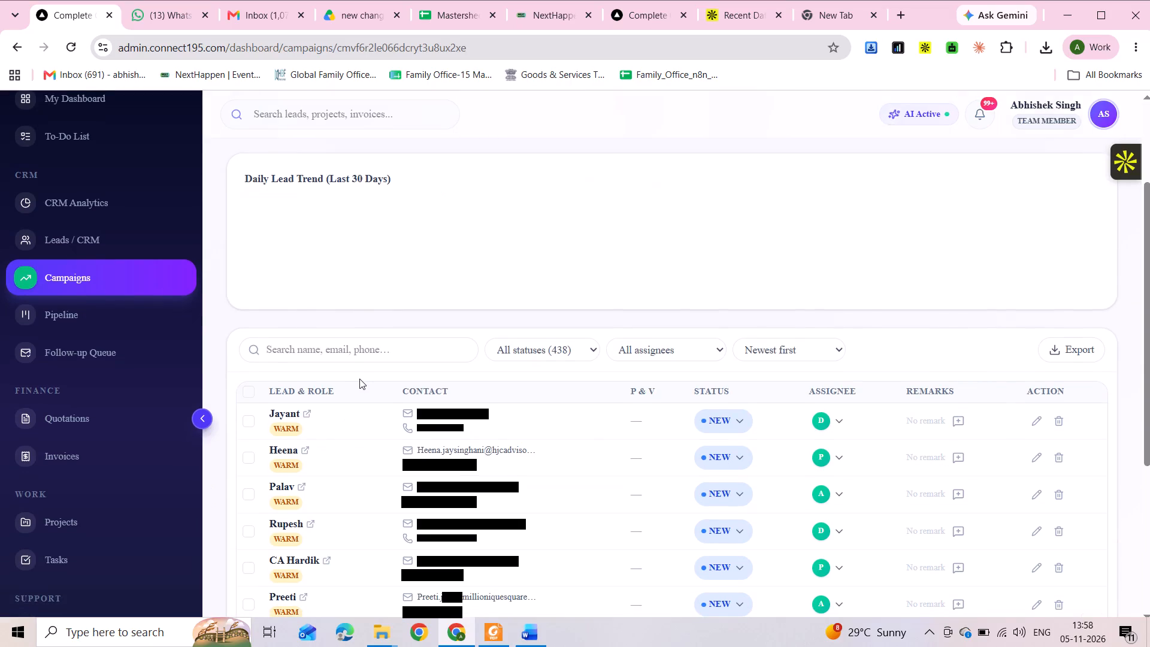
scroll(360, 379, down, 1)
scroll(449, 379, down, 2)
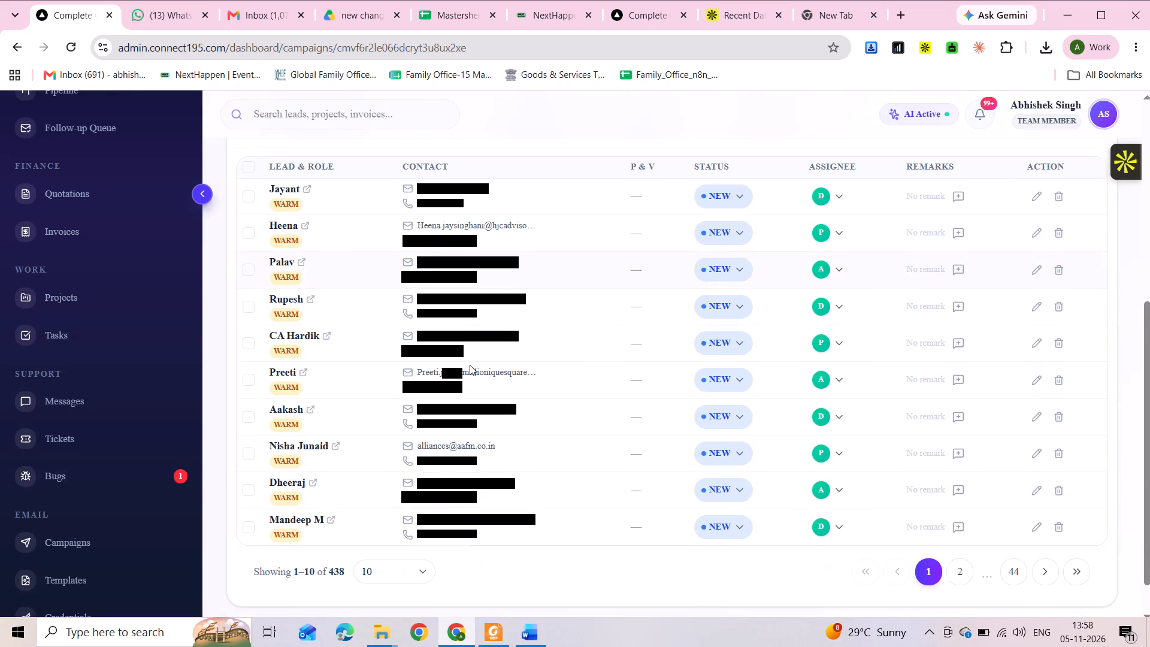
scroll(583, 285, up, 2)
click(656, 273)
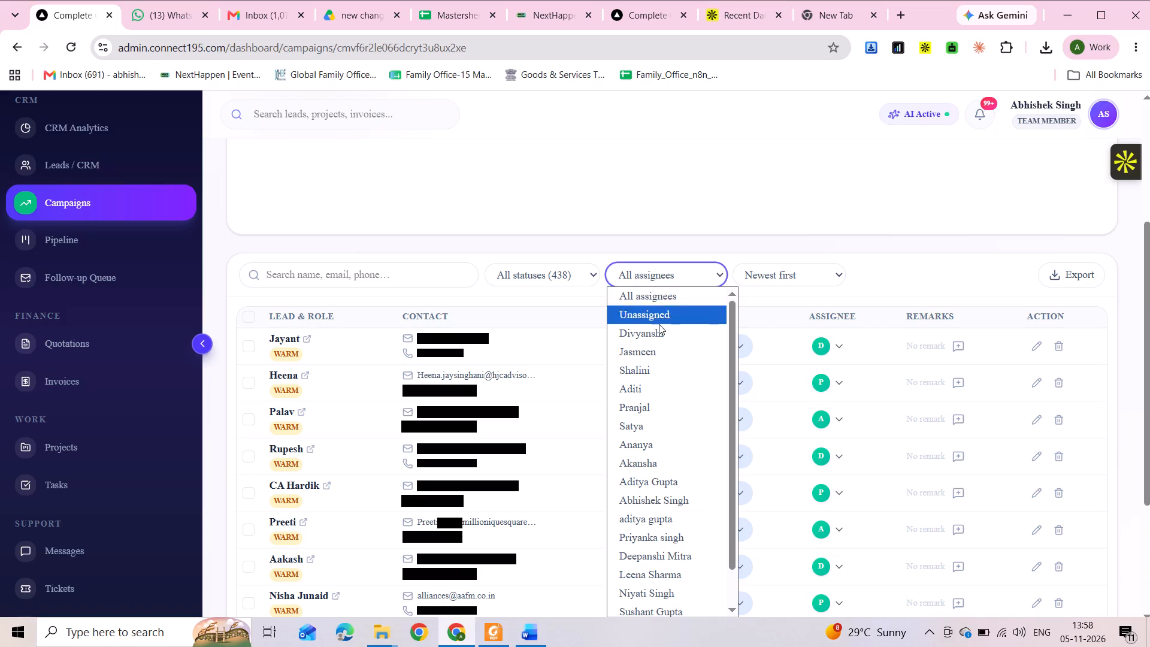
click(665, 497)
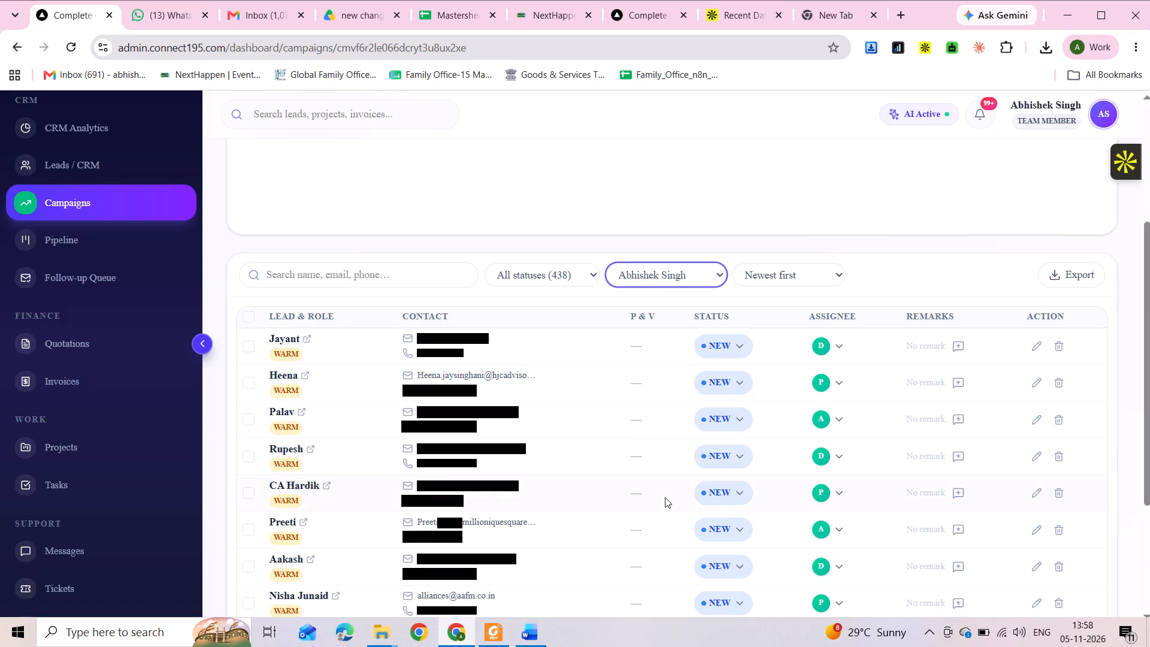
click(533, 274)
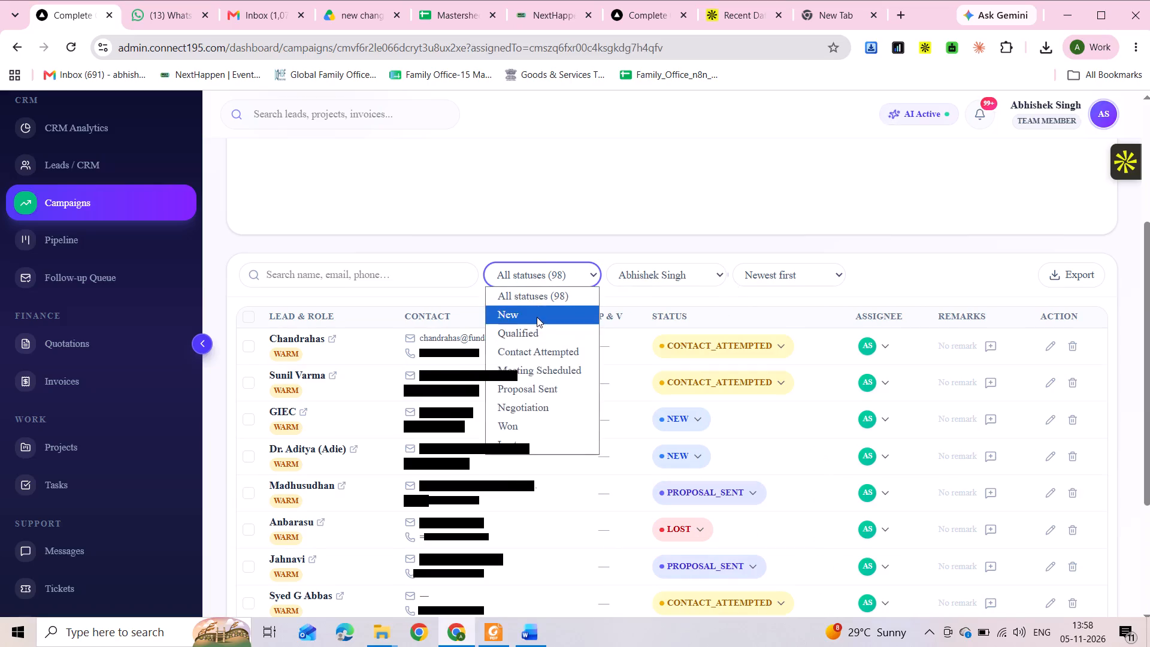
double_click(537, 316)
scroll(567, 340, down, 1)
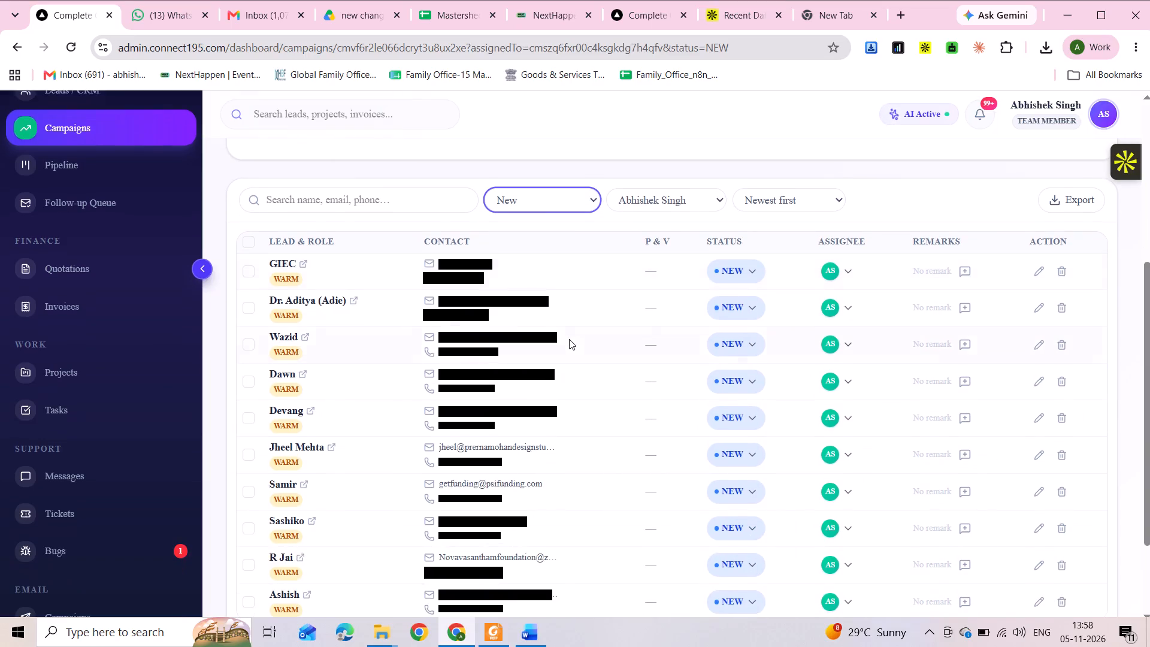
Open the lead Devang from the filtered campaign leads and review its contact information, custom fields and company details.
scroll(570, 339, down, 1)
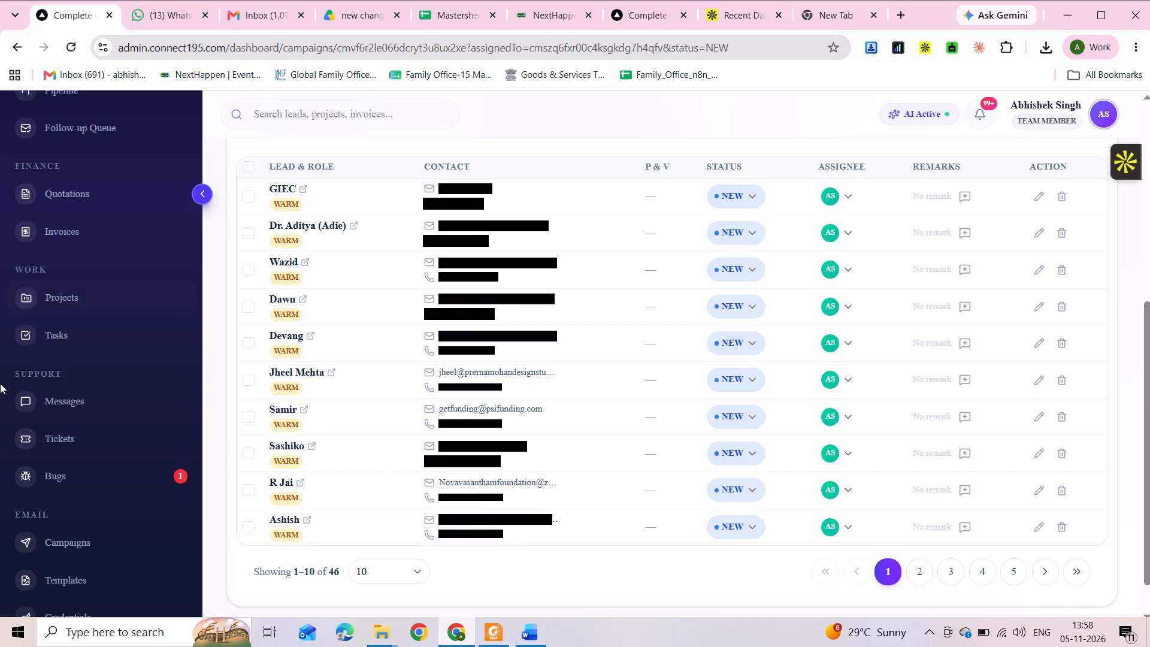
double_click(286, 341)
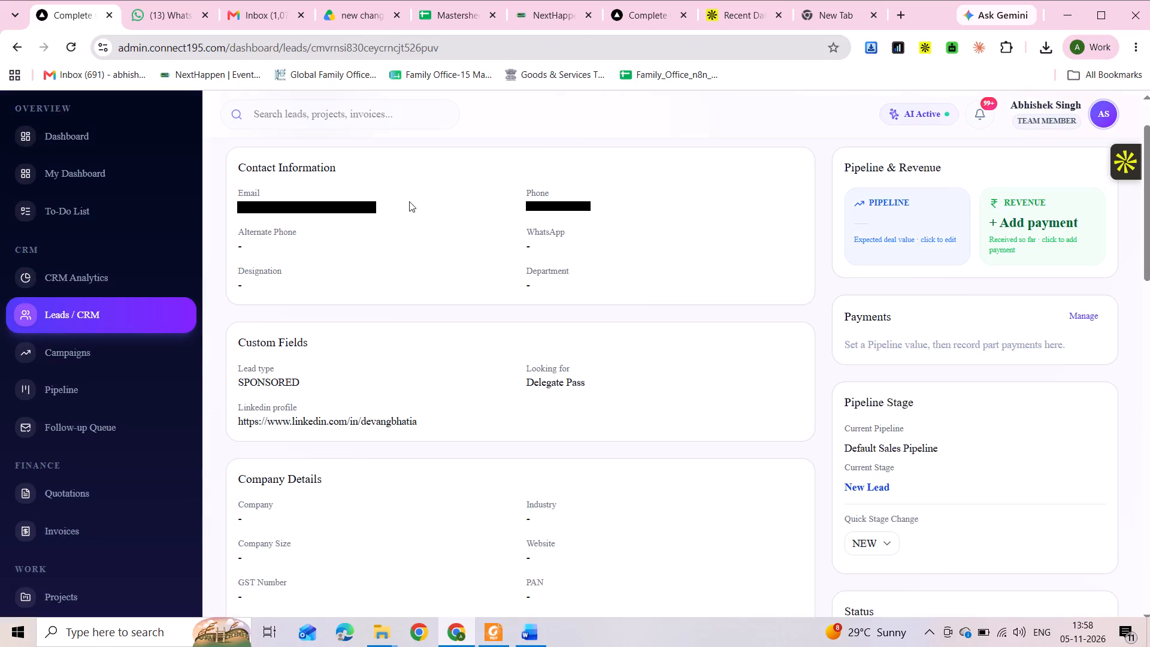
click(403, 199)
click(299, 220)
scroll(302, 304, down, 8)
scroll(311, 318, up, 13)
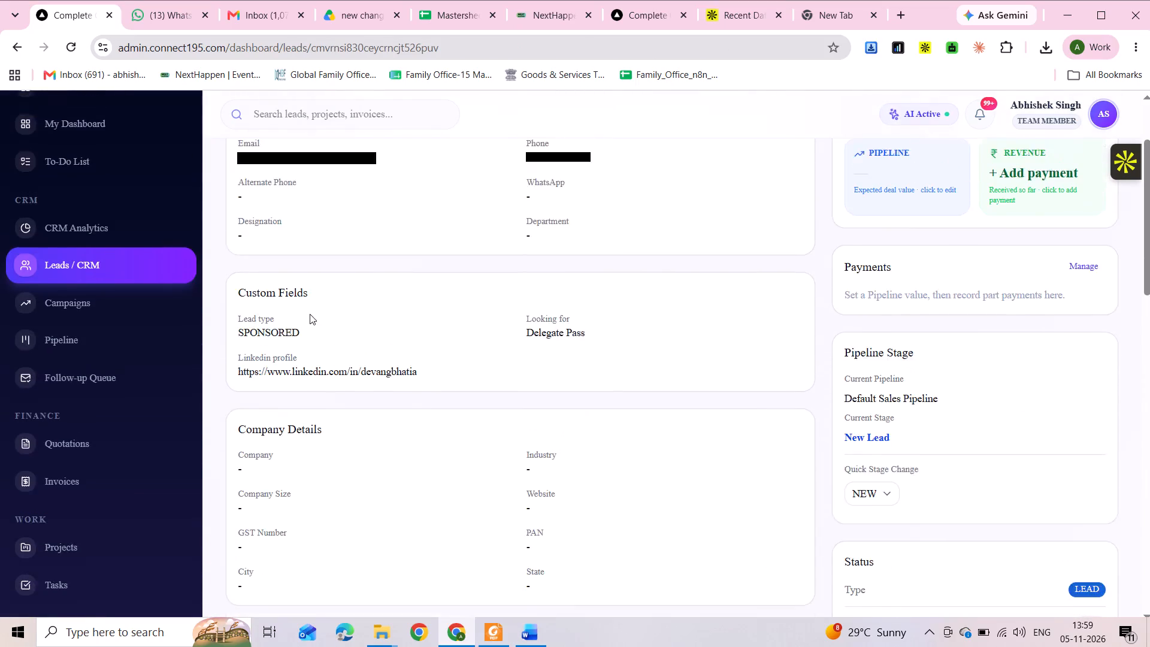
Return to the campaign's filtered leads and open the lead Samir to examine its details.
click(238, 177)
scroll(337, 430, down, 1)
click(280, 365)
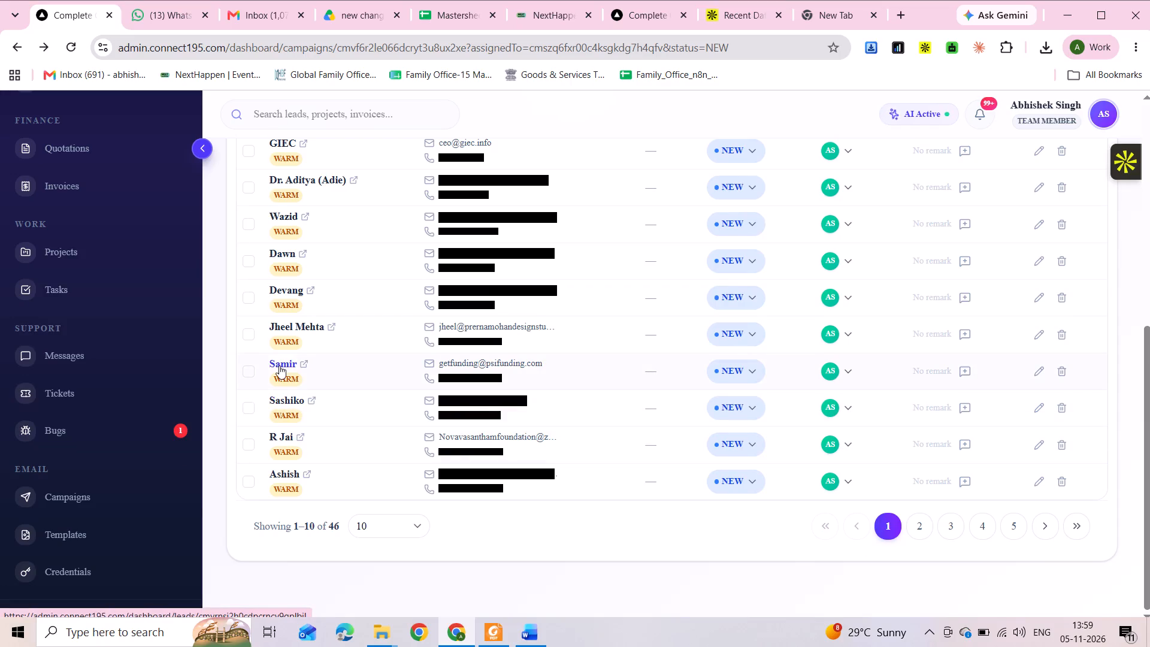
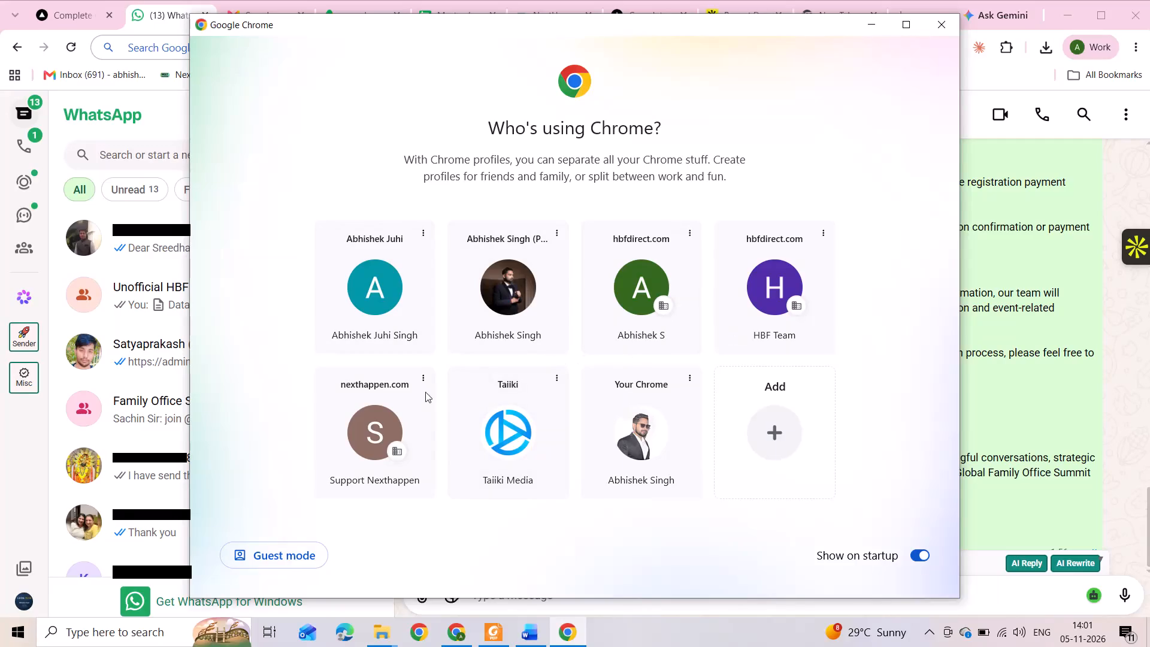
Switch to the nexthappen.com Chrome profile and open the event page nexthappen.com/event/54?coupon=SPECIAL10 in a new window.
click(371, 429)
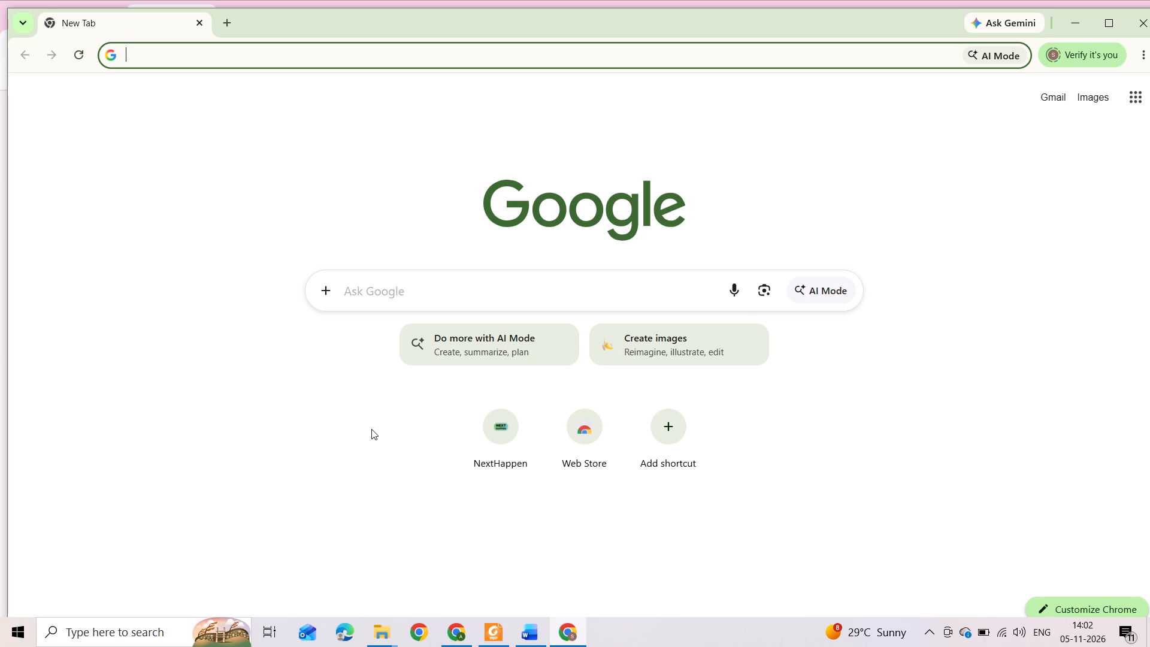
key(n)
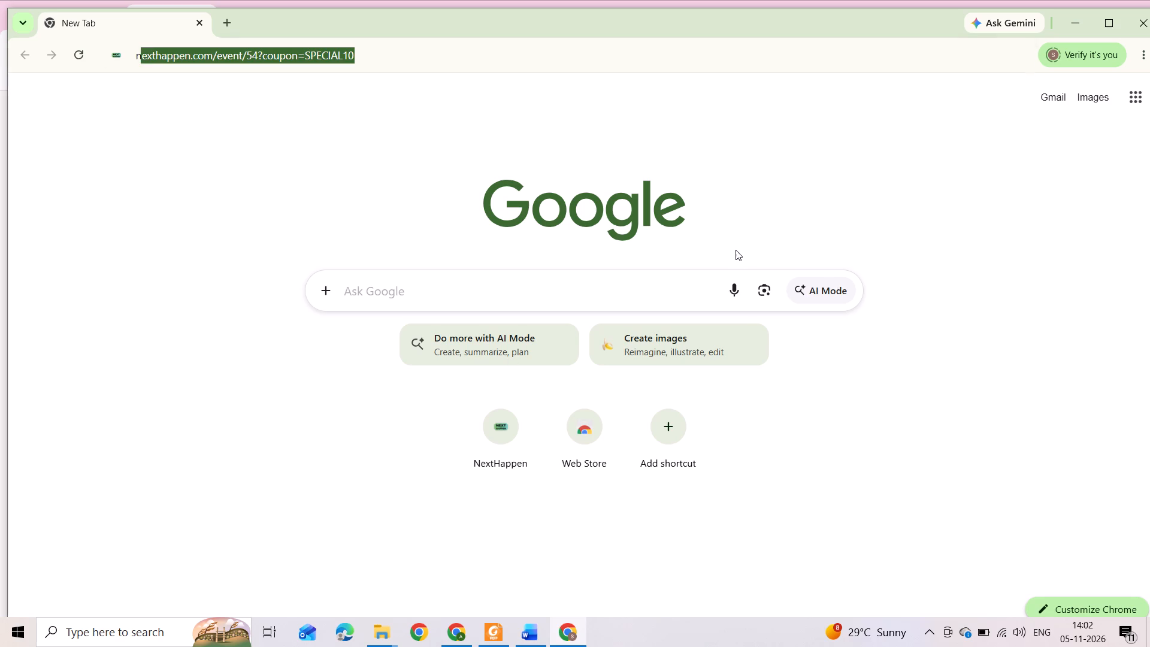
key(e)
key(Right)
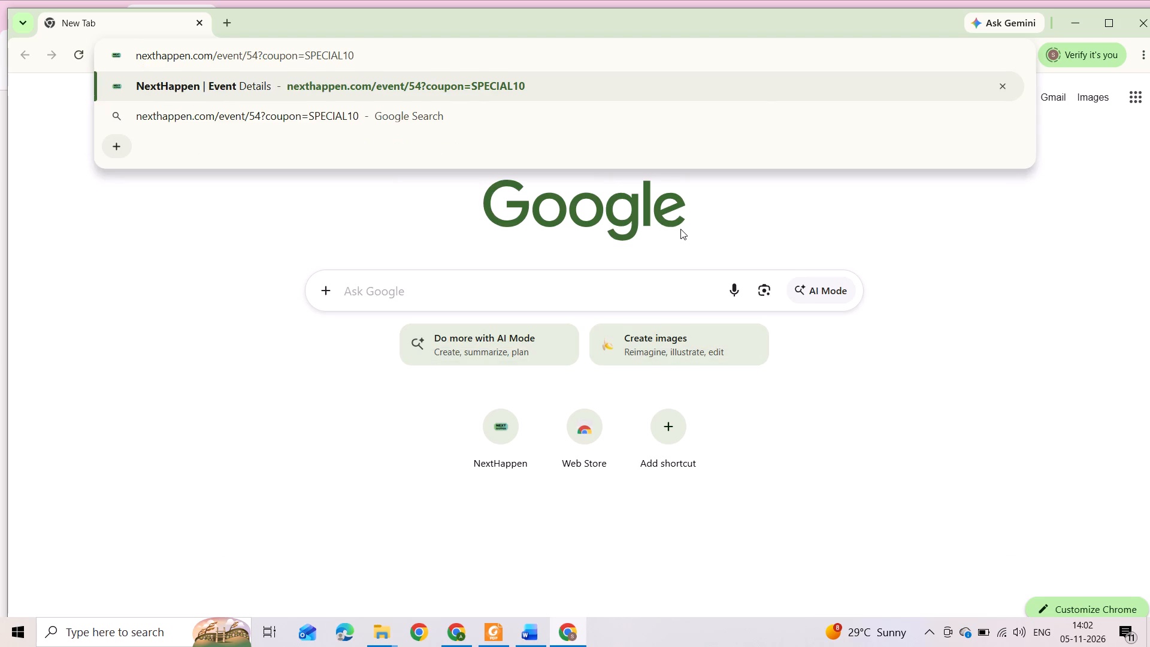
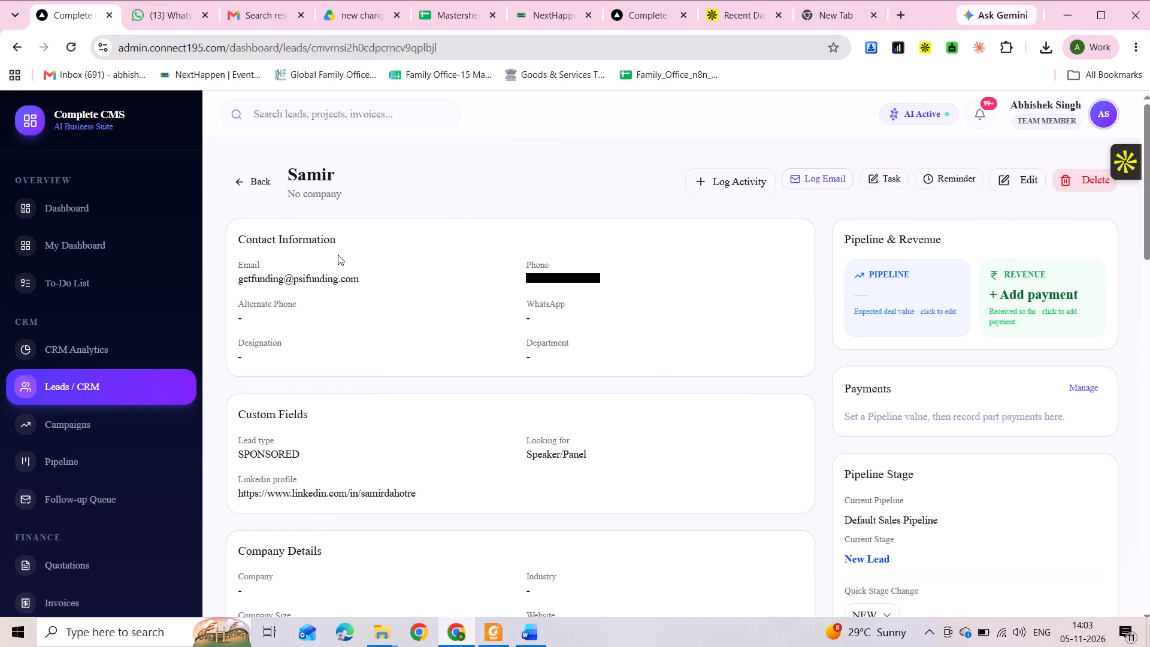
click(269, 11)
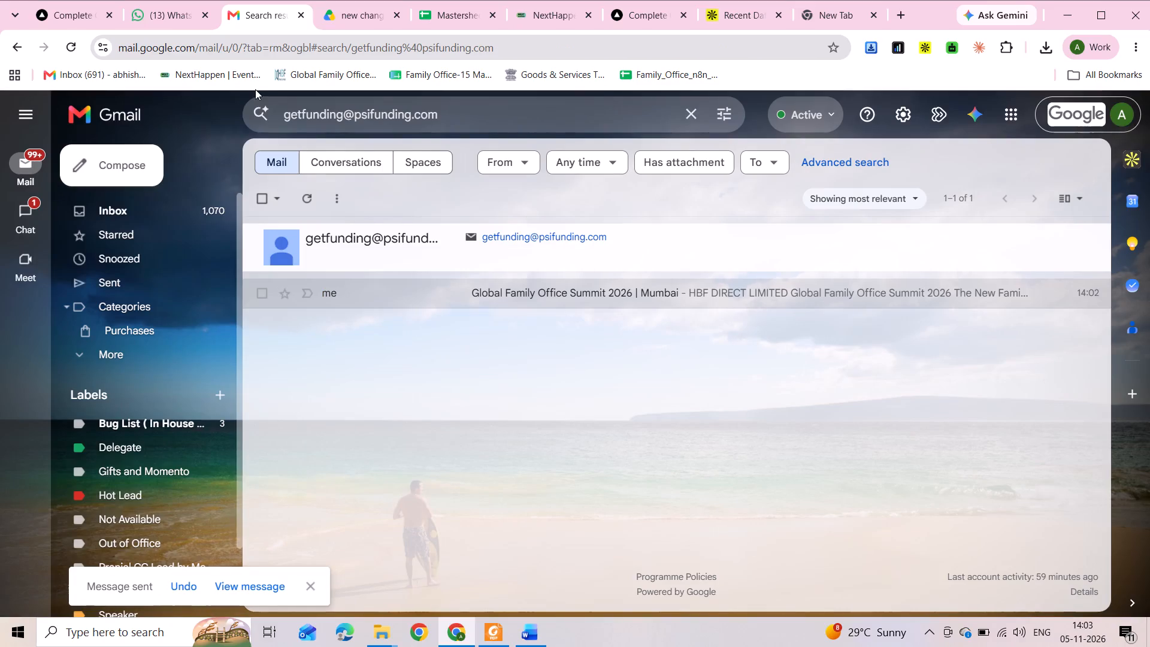
Switch back to Samir's lead record in Complete CMS.
double_click(55, 2)
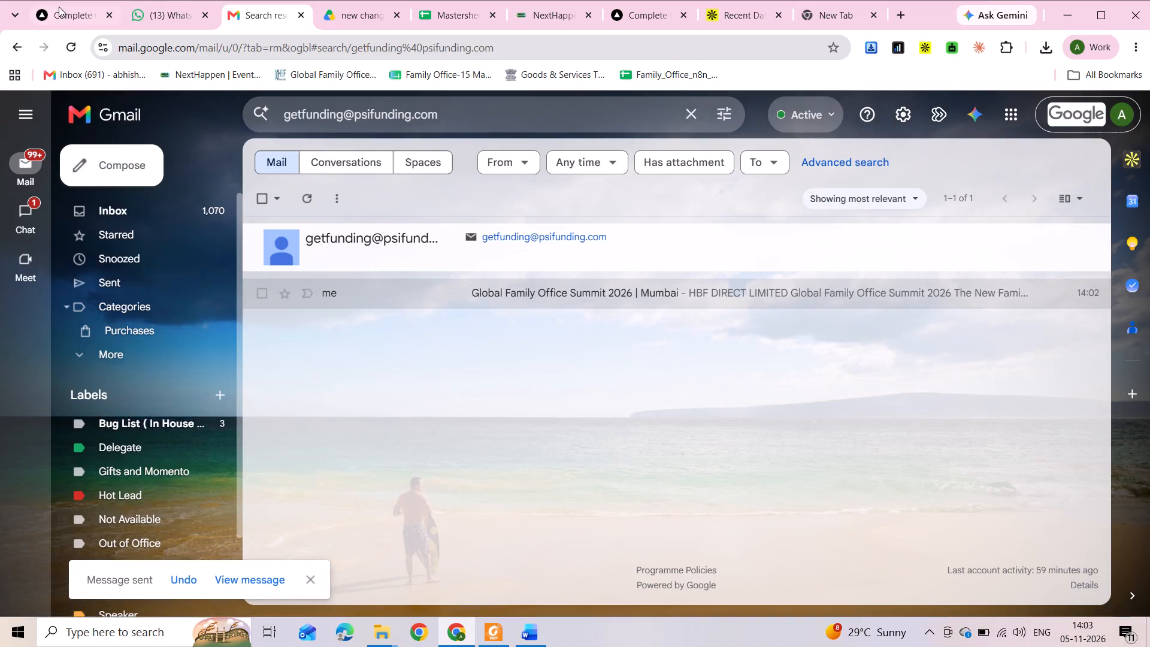
click(65, 11)
click(436, 283)
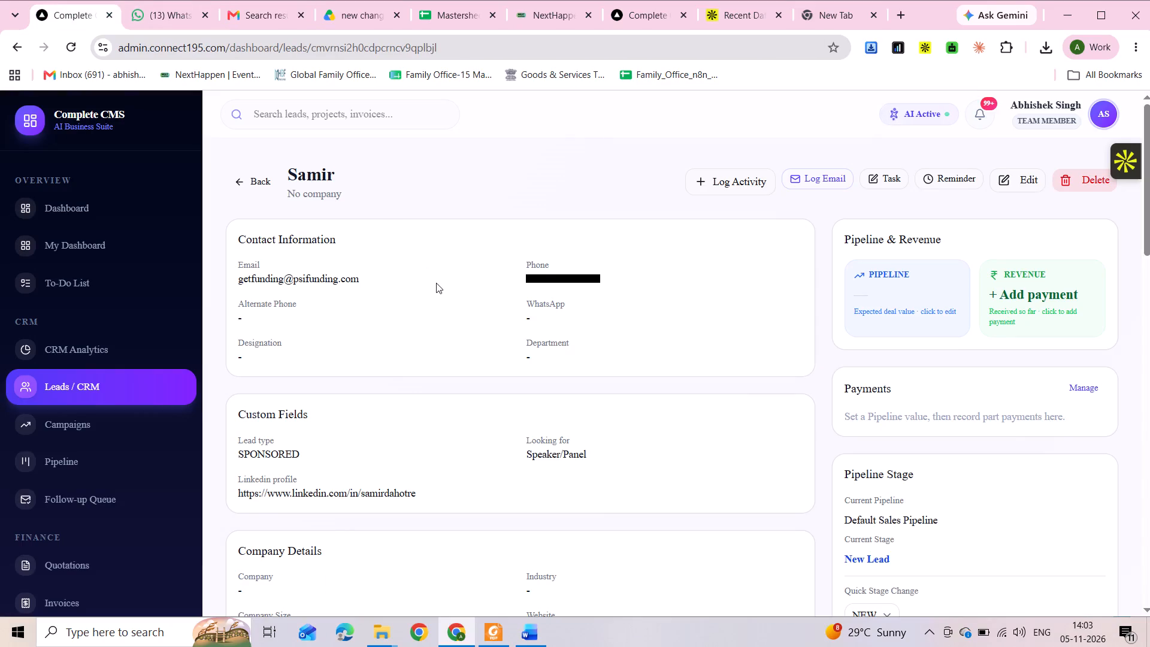
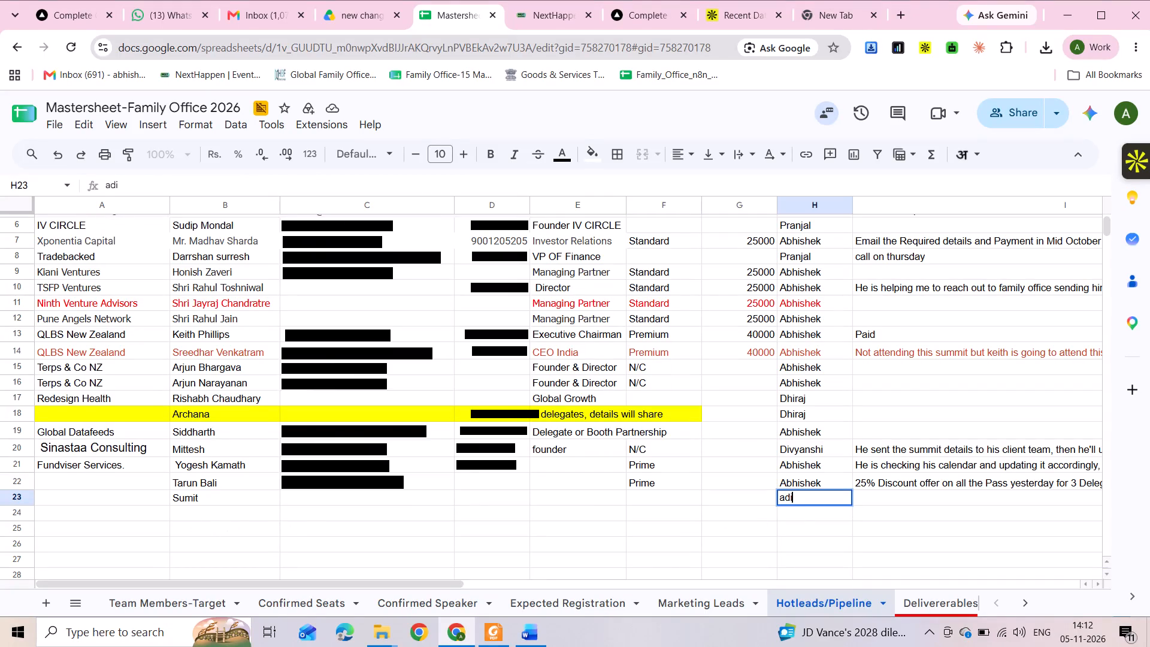
Enter Aditi as the team member responsible for the Sumit lead in row 23 of the Hotleads/Pipeline sheet.
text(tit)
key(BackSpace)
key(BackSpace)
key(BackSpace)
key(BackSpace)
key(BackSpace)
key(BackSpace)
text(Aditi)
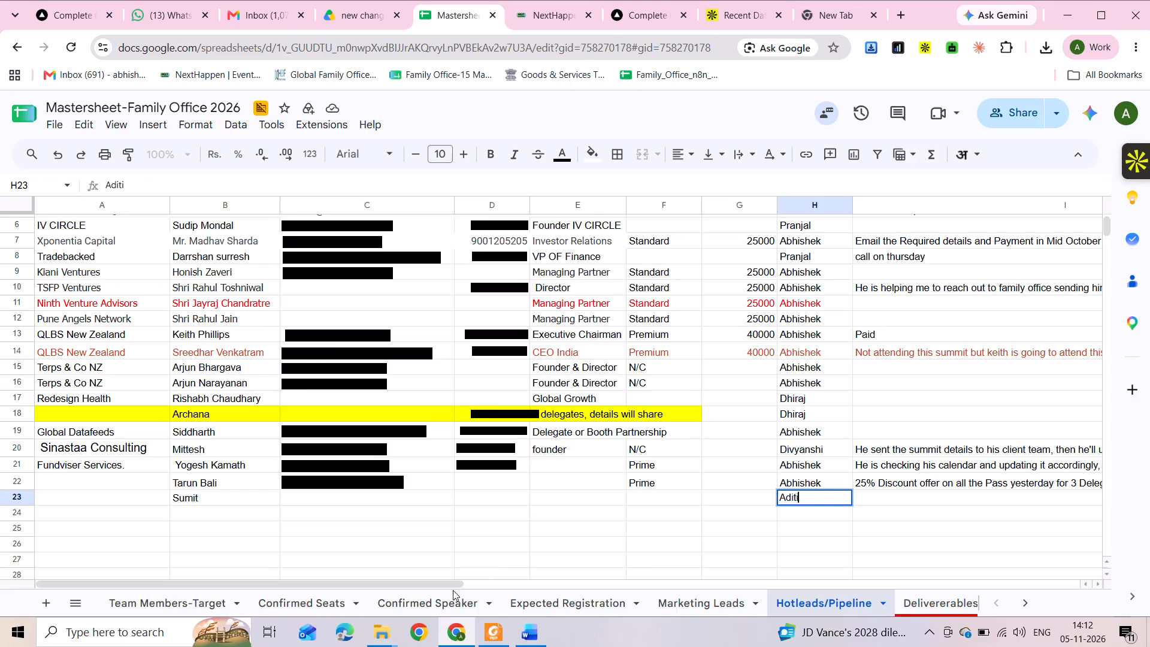
Add Surajit as a new lead name in row 24 of the Hotleads/Pipeline sheet.
click(225, 511)
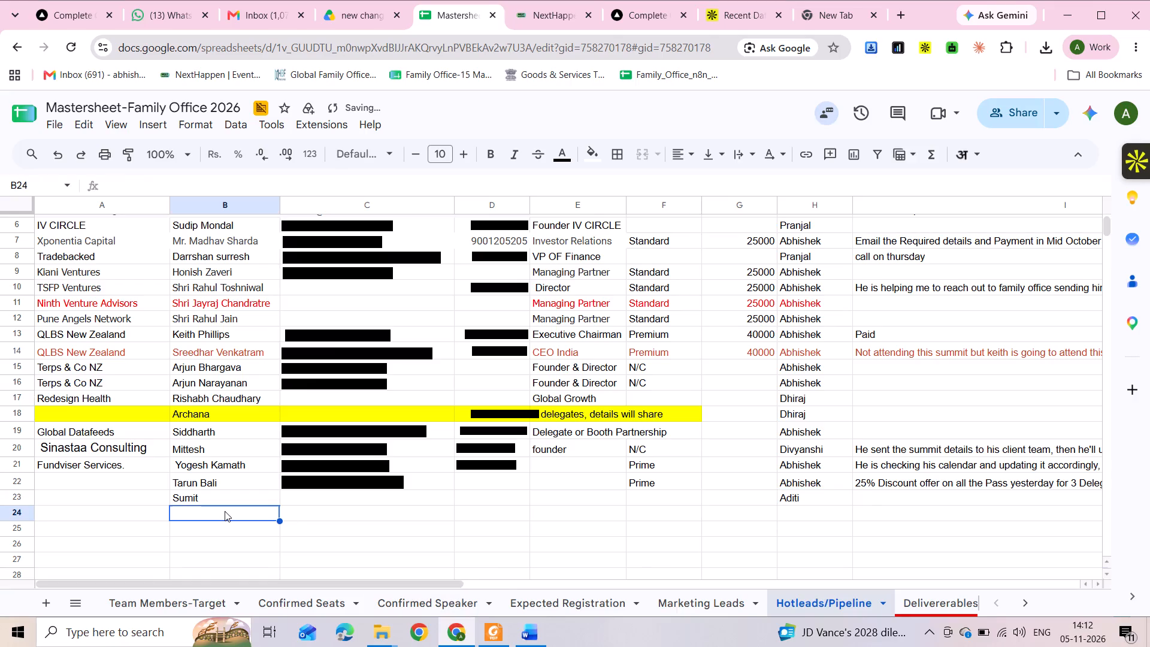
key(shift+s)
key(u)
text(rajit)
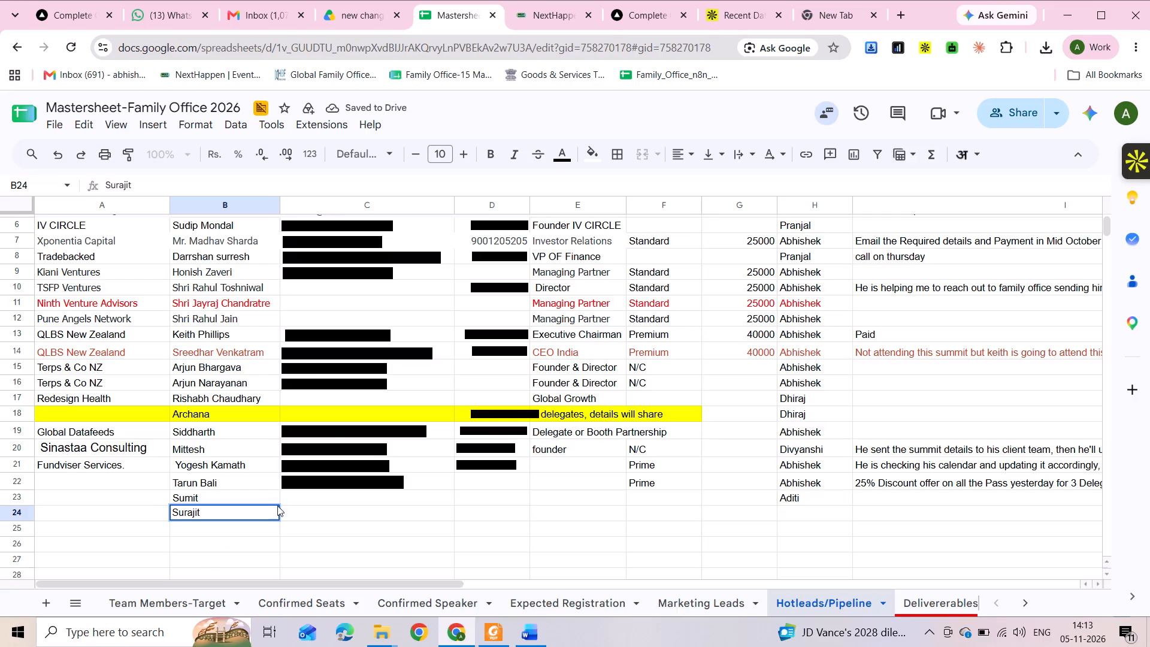
Enter Standard as the pass type in column F for Sumit in row 23.
double_click(649, 515)
click(641, 495)
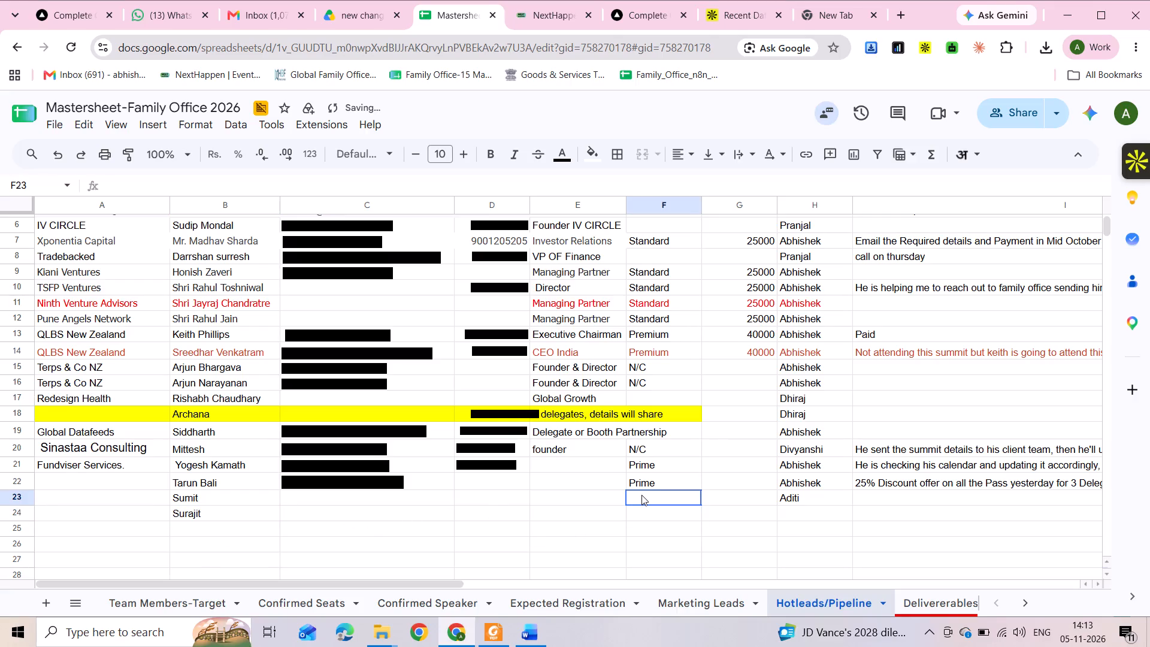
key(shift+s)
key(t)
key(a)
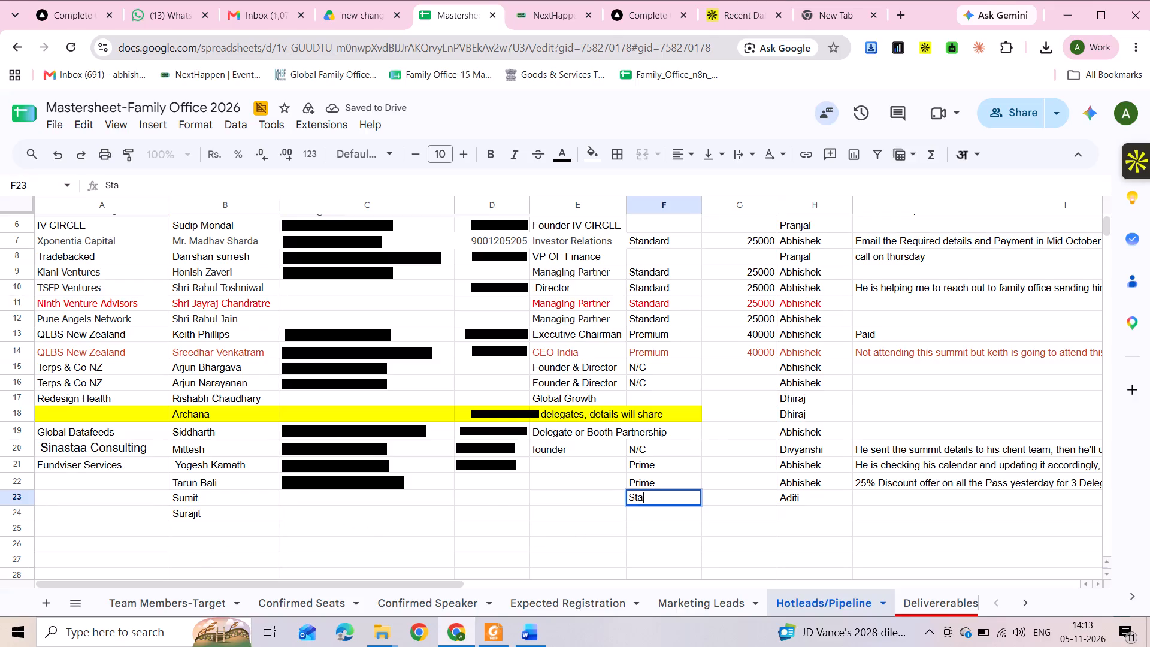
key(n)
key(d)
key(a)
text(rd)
Enter N/C as the pass type in column F for Surajit in row 24.
double_click(642, 515)
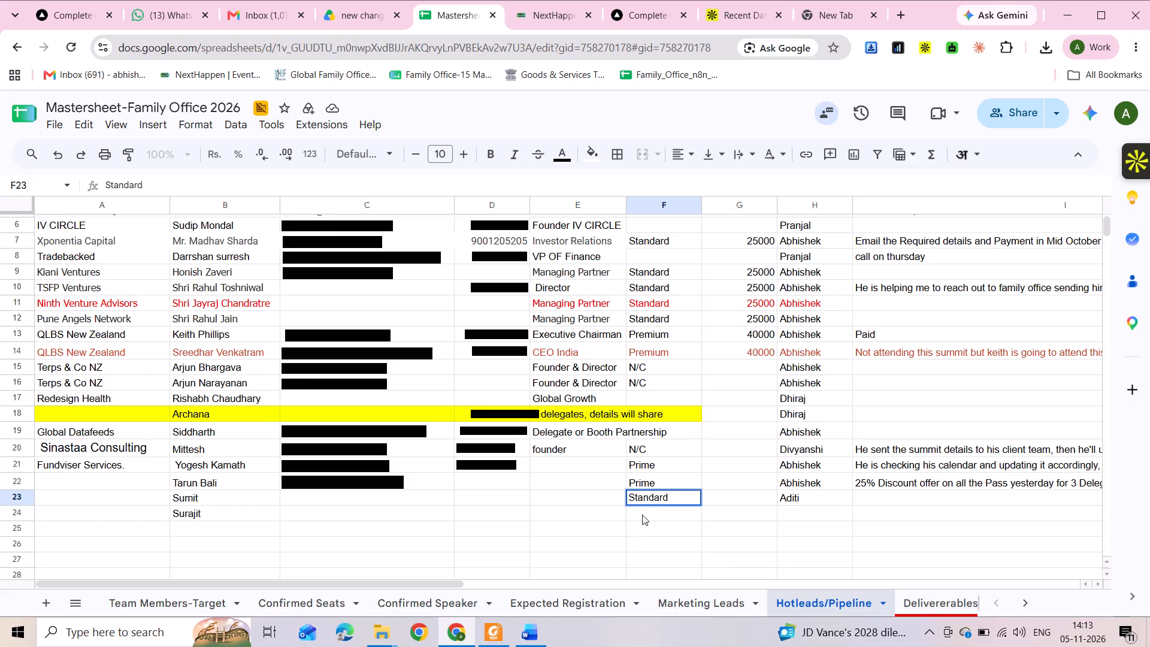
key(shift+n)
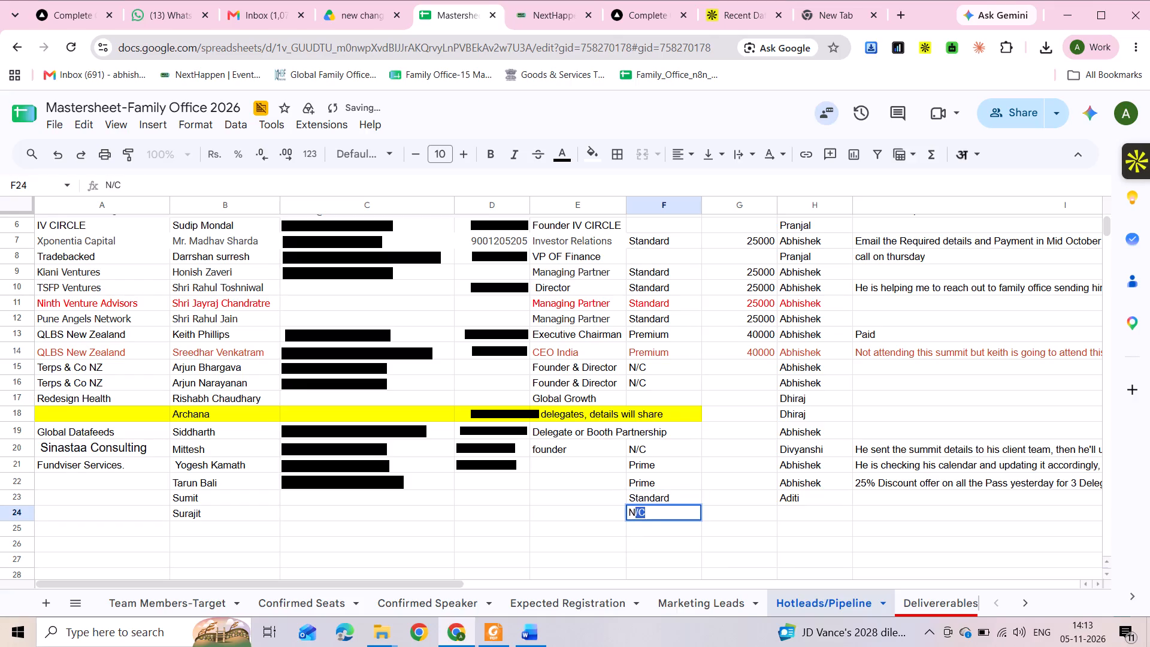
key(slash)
key(Right)
Enter the signed-in team member's full name as the responsible person in column H of Surajit's row.
click(781, 512)
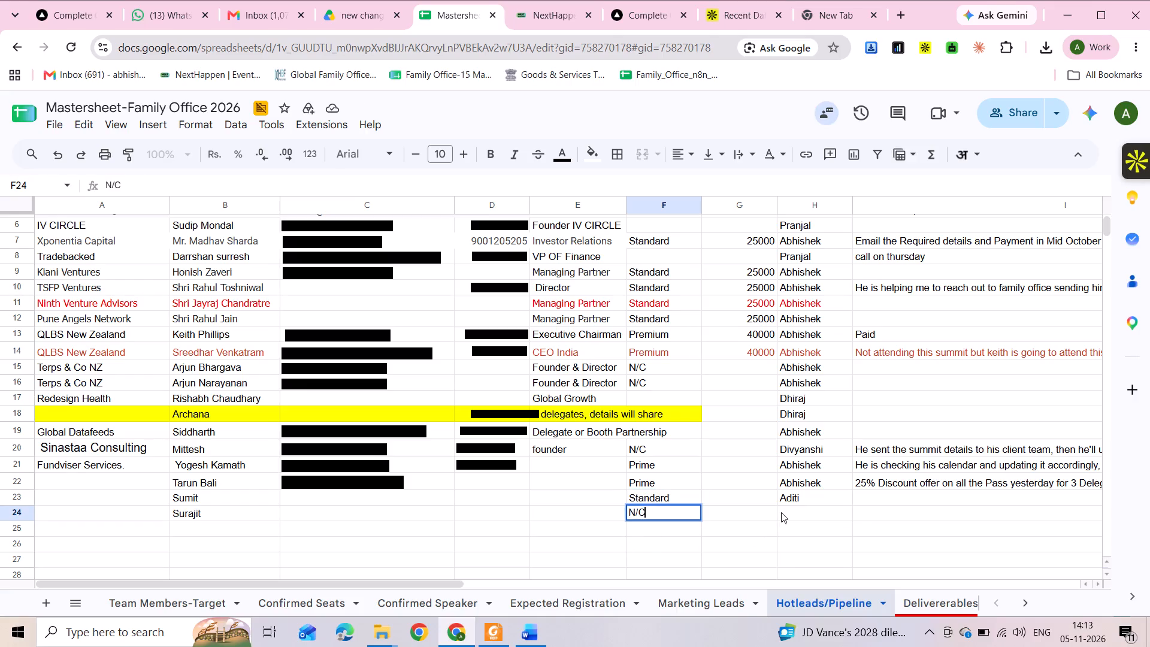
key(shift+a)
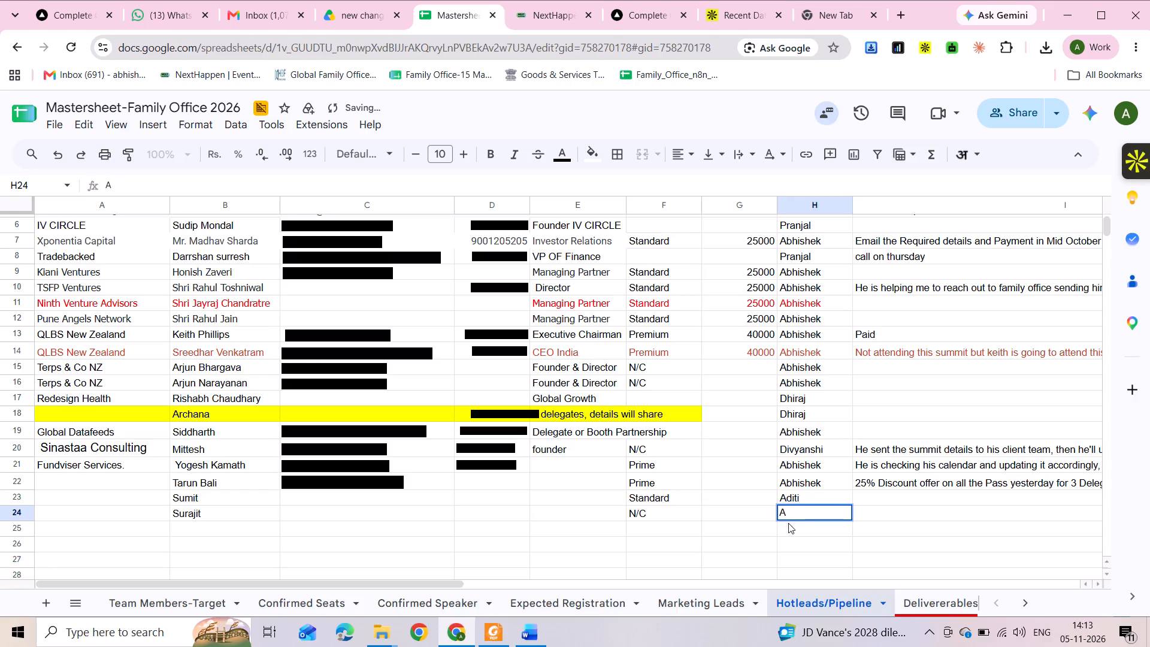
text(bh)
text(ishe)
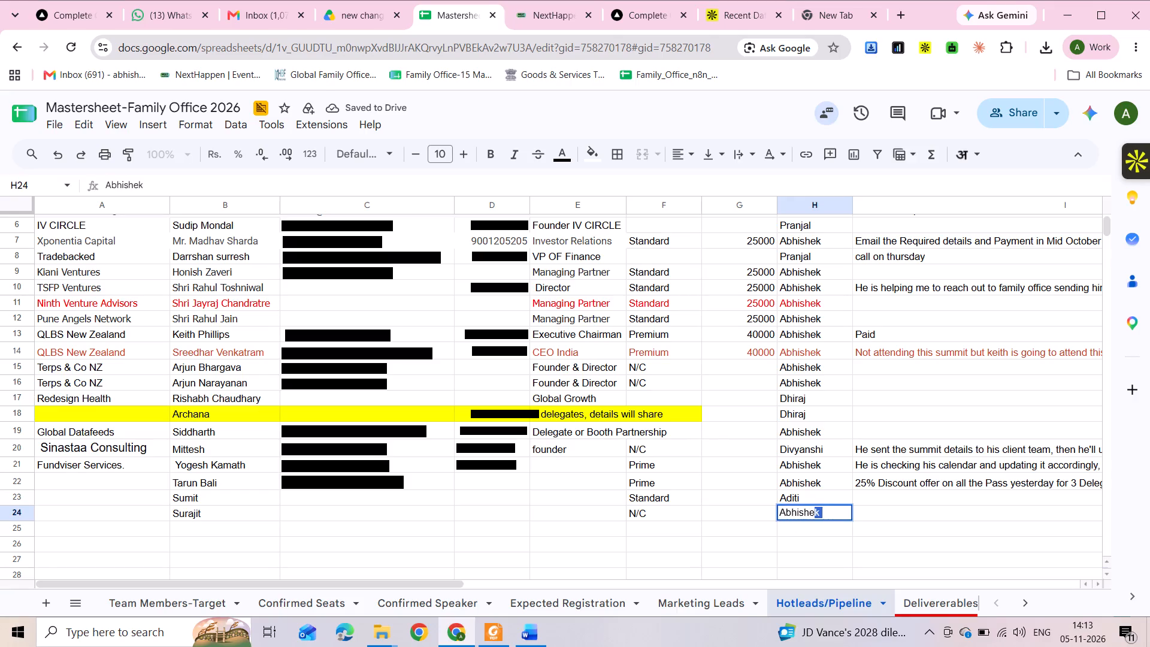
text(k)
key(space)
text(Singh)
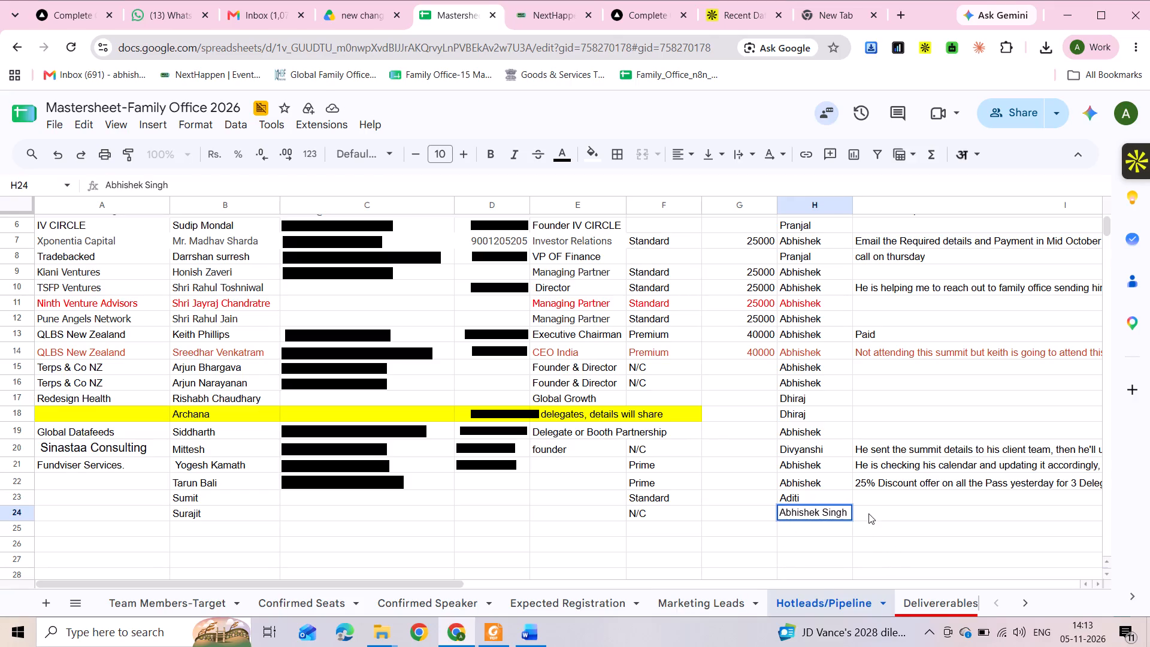
Add the remark "Details Shared 20% Discount offered waiting for Confirmation 5 November" in column I of Surajit's row.
click(868, 513)
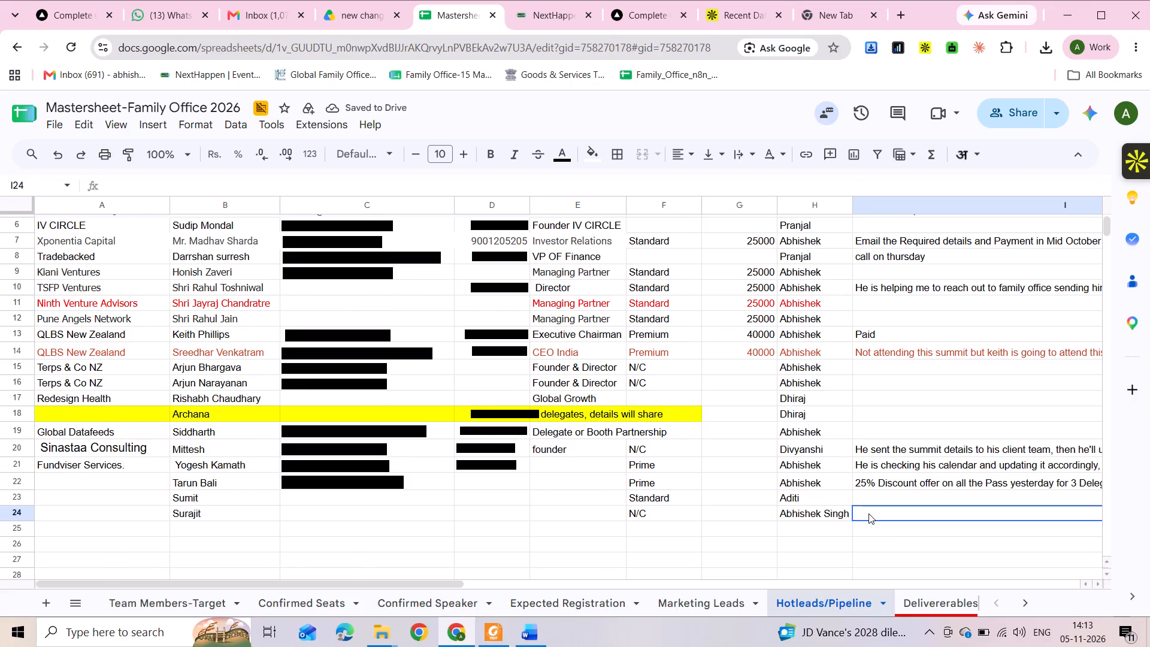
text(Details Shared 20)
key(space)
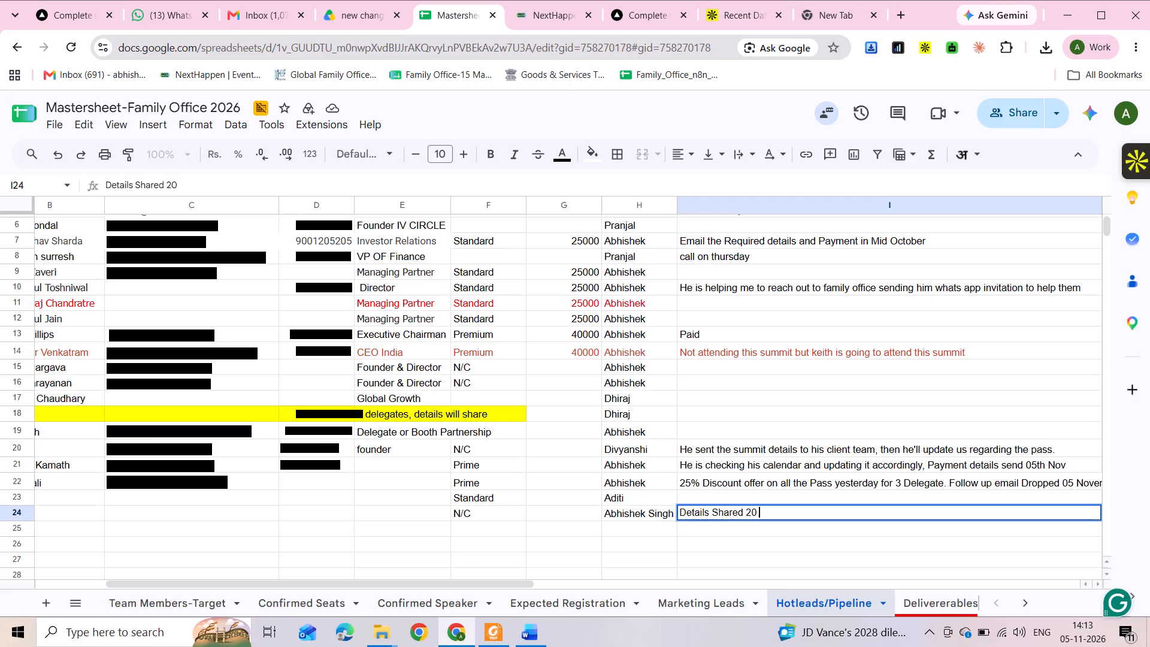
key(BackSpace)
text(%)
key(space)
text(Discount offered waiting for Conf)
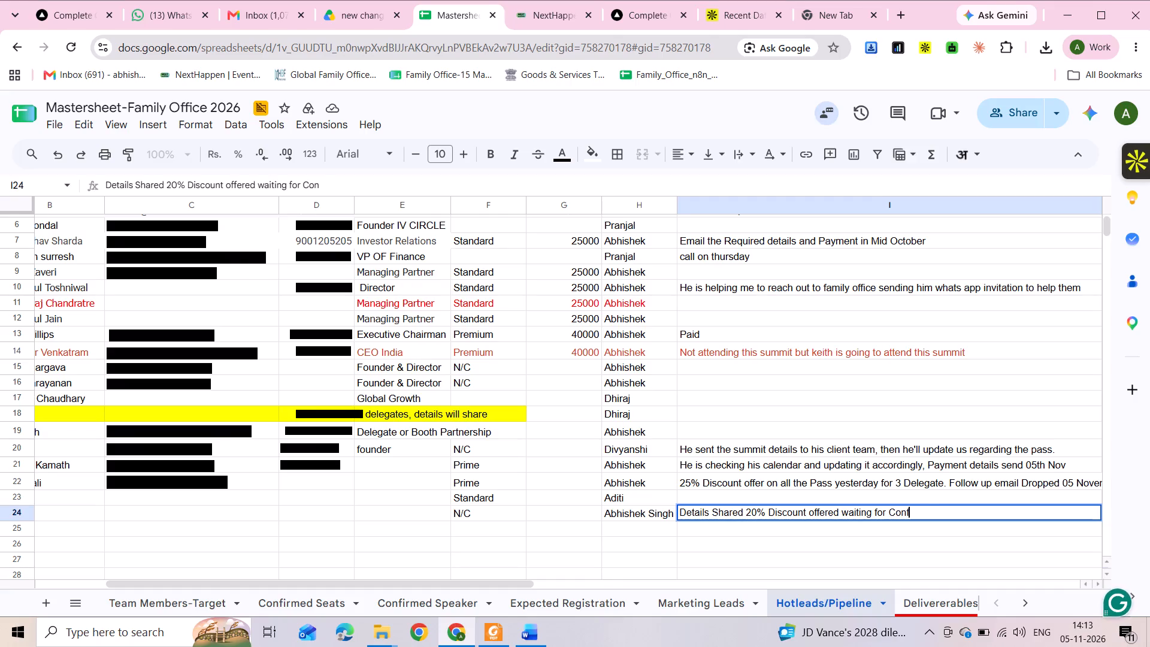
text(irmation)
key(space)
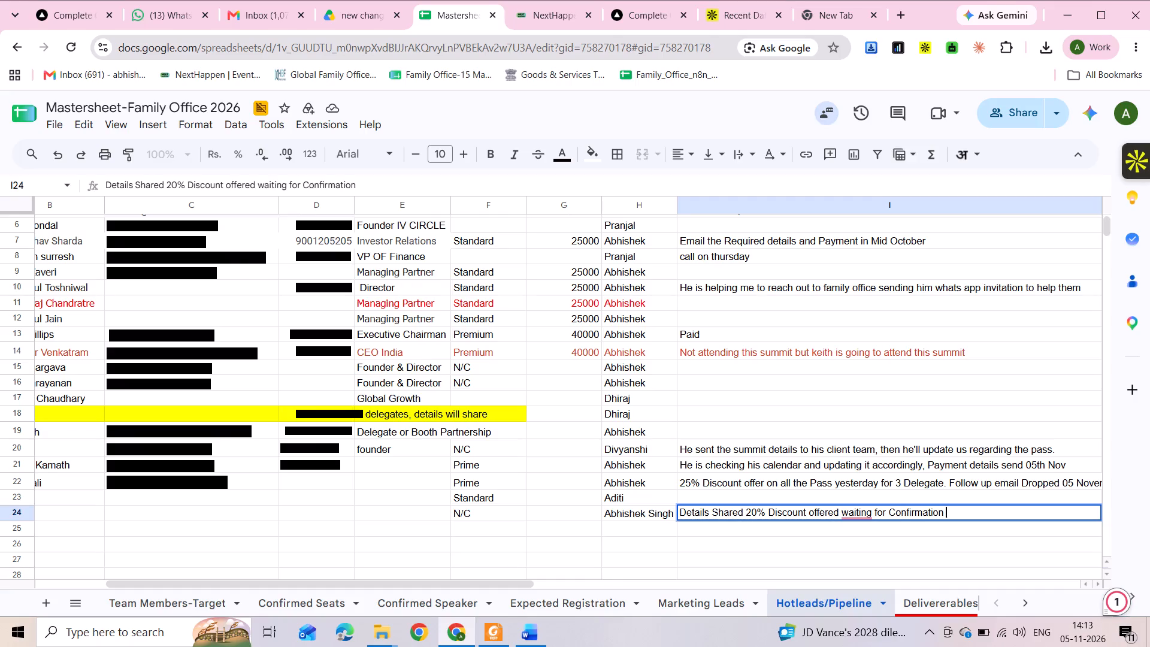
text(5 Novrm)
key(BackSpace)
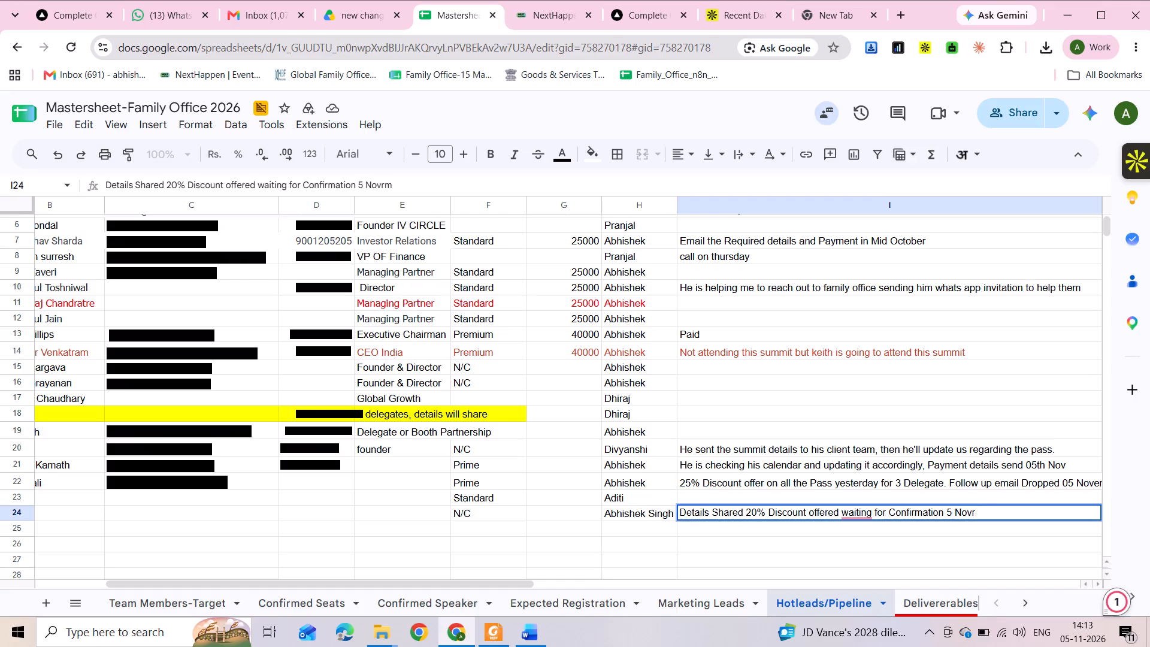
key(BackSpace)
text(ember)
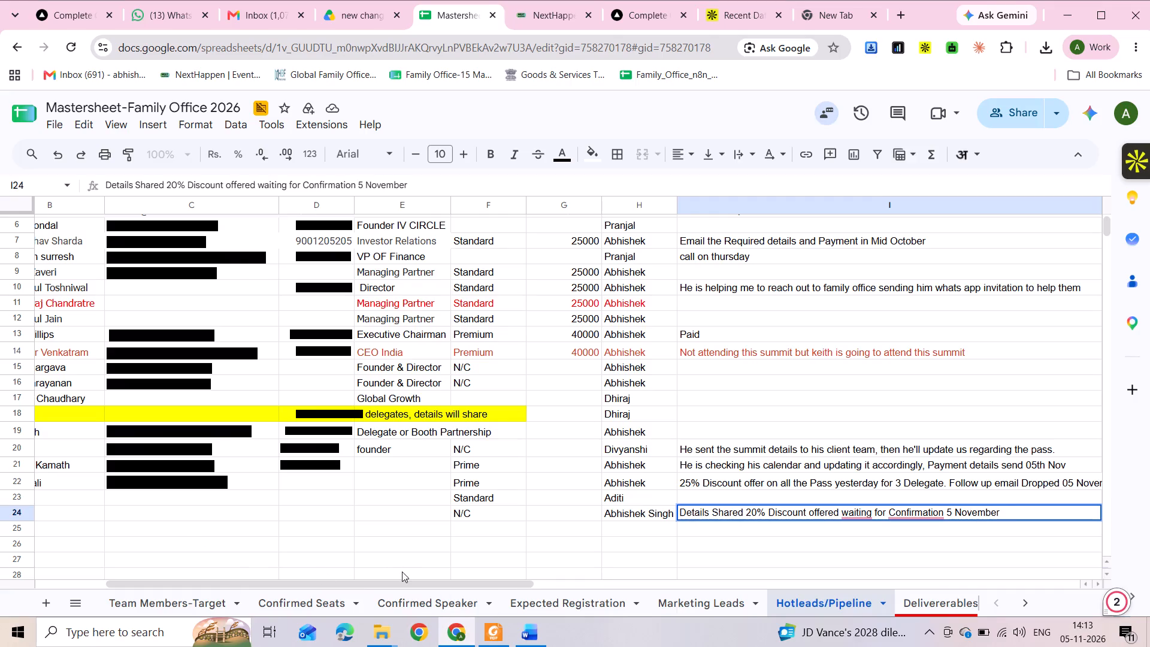
Look through the Confirmed Seats and Confirmed Speaker sheets, ending back on the Hotleads/Pipeline sheet.
click(378, 586)
drag(378, 586, 344, 595)
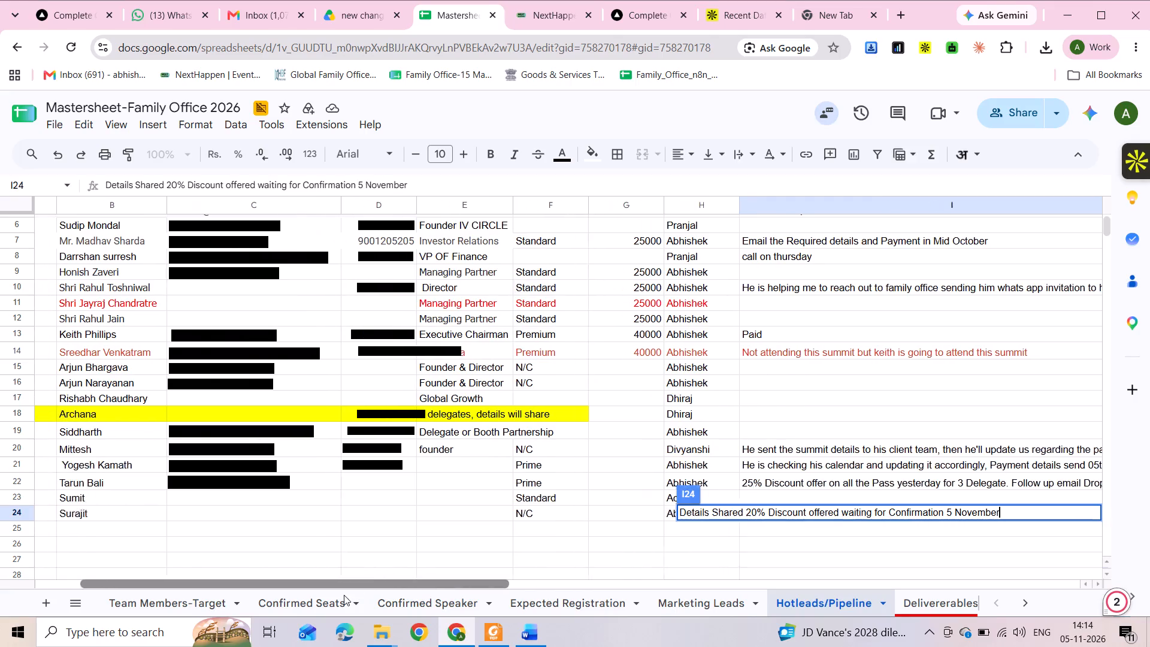
drag(344, 595, 304, 601)
triple_click(303, 601)
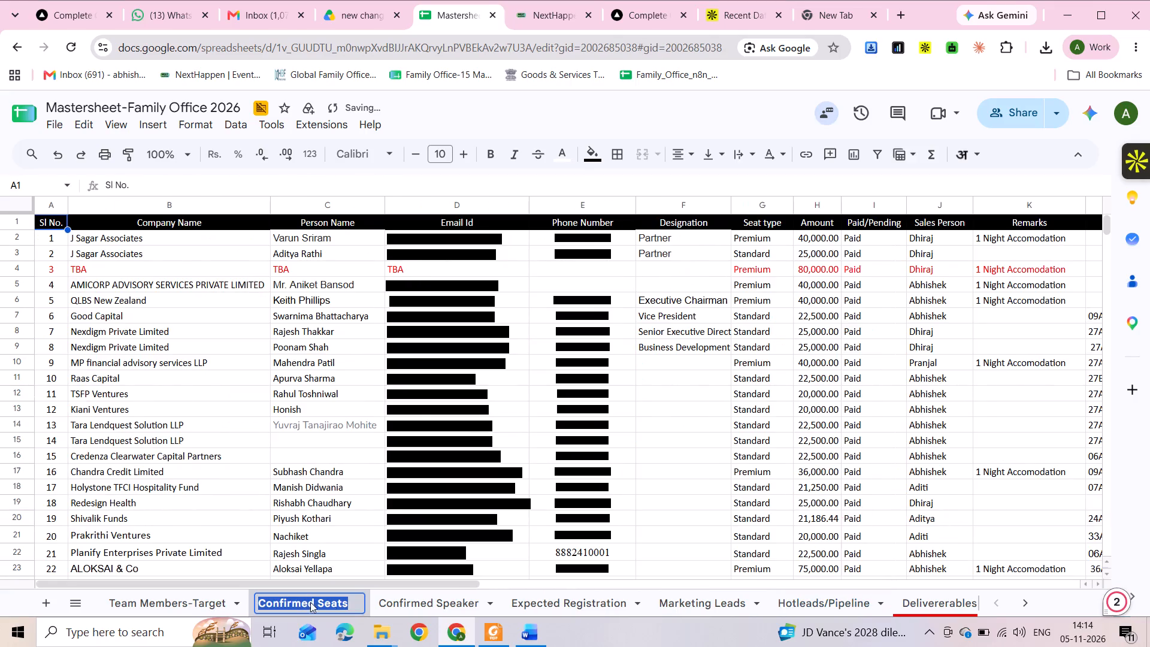
double_click(414, 602)
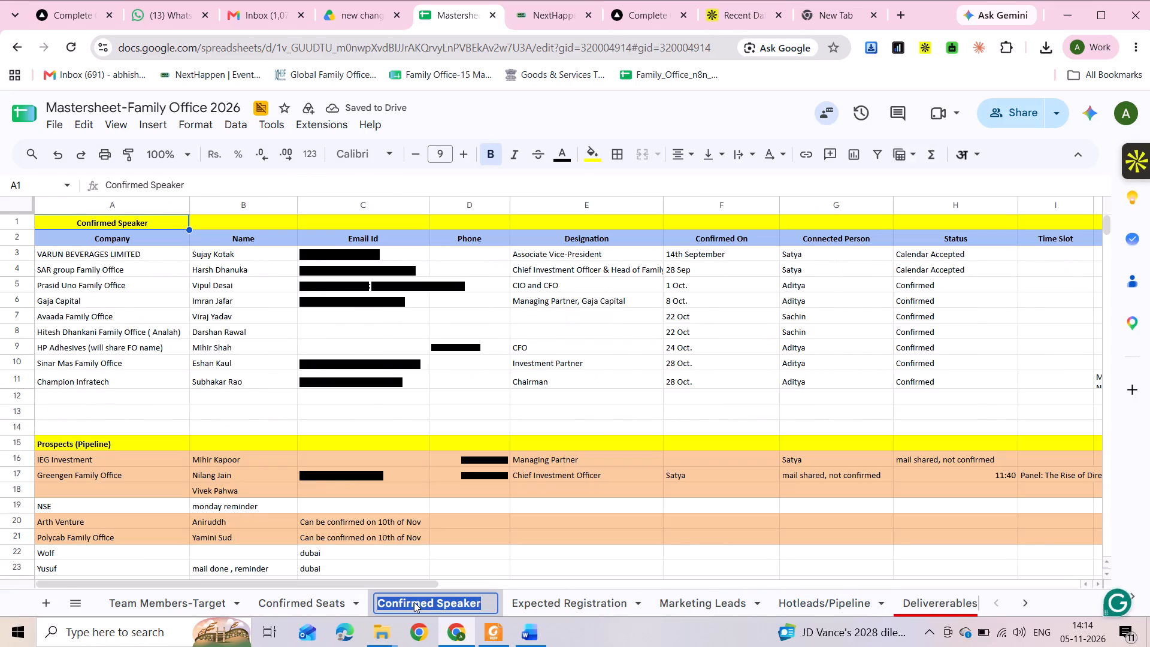
click(287, 598)
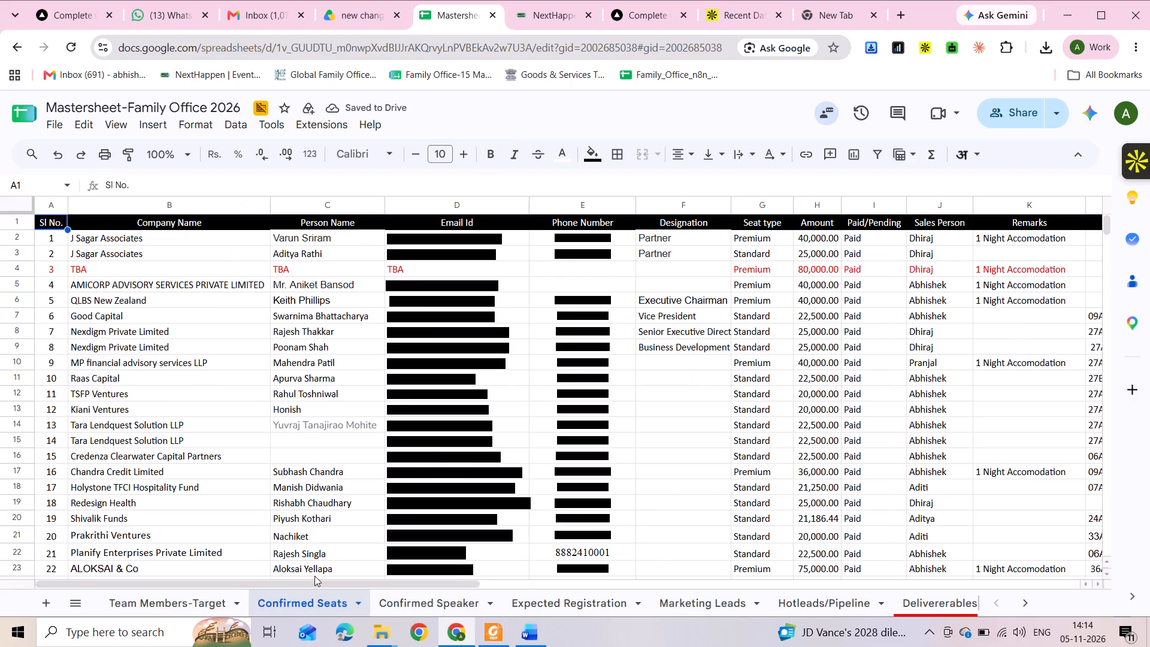
scroll(352, 551, down, 3)
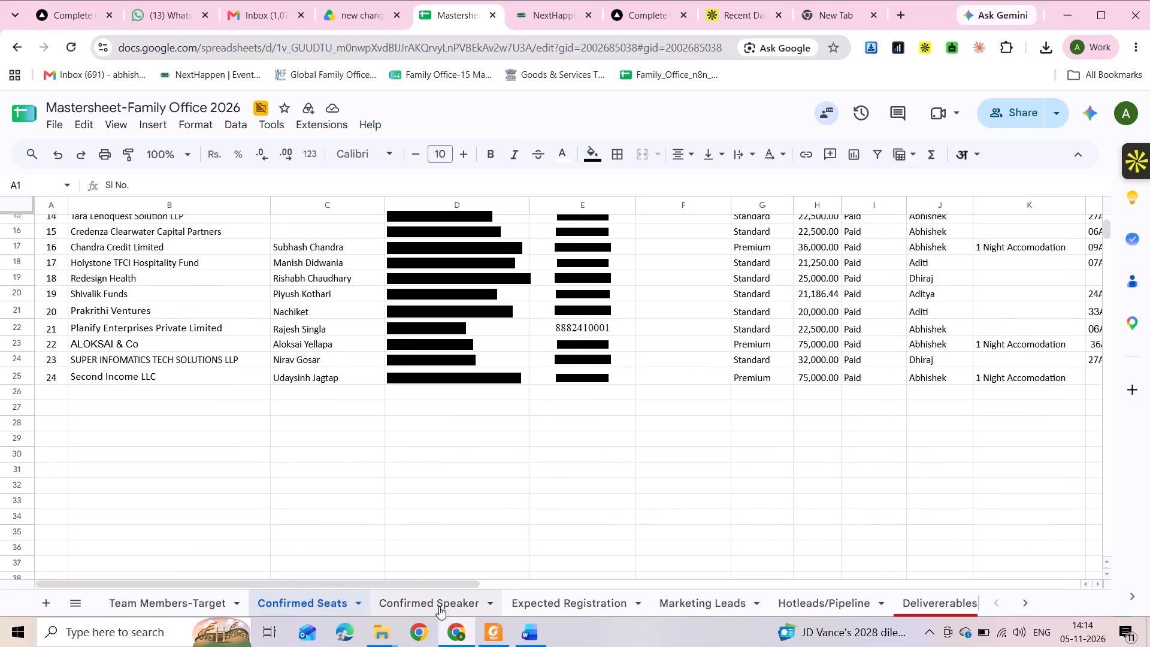
click(839, 608)
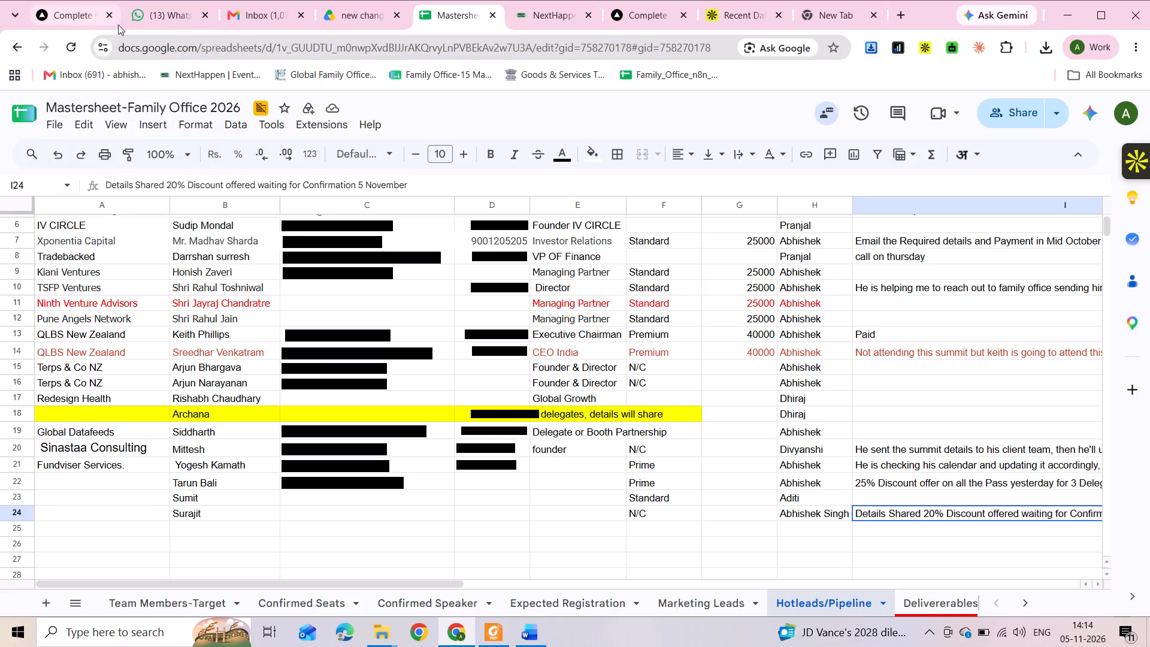
Switch to the Complete CMS lead page for Samir.
click(67, 7)
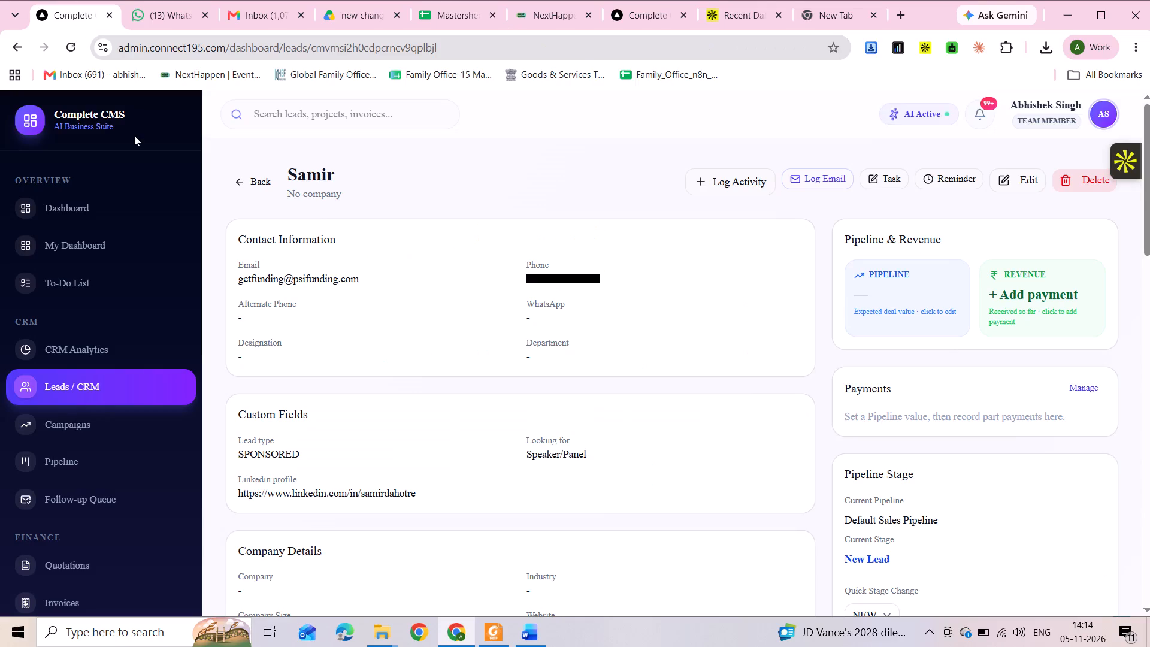
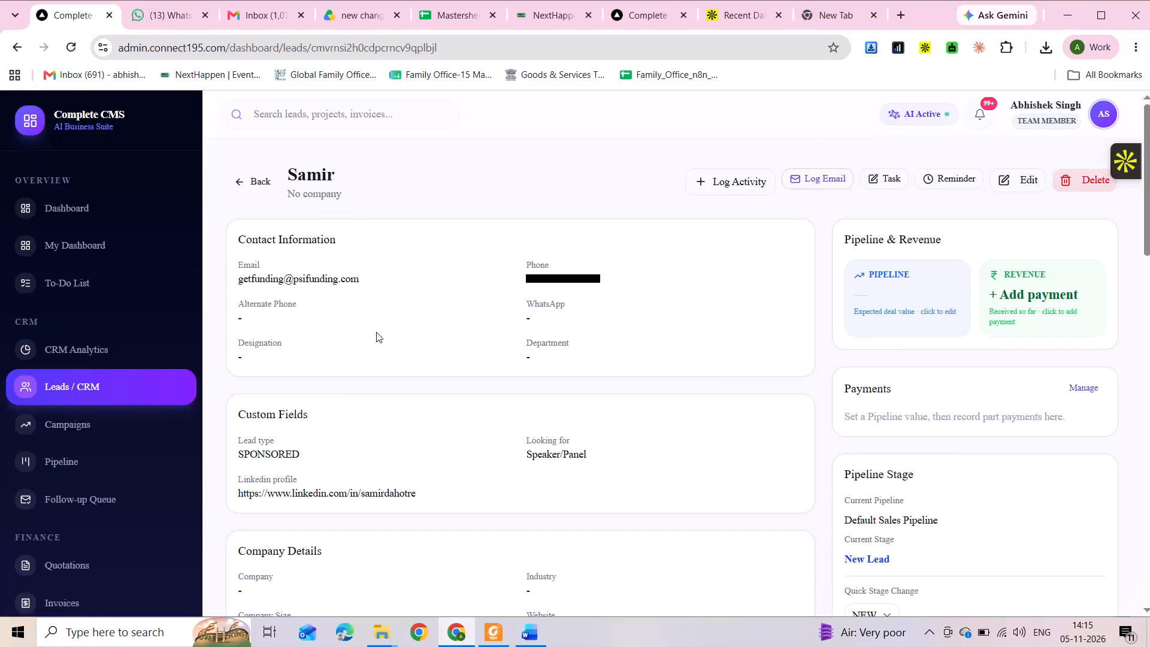
Post the note "Invitation not send waiting for response" in the Discussion section of Samir's lead.
scroll(444, 353, down, 2)
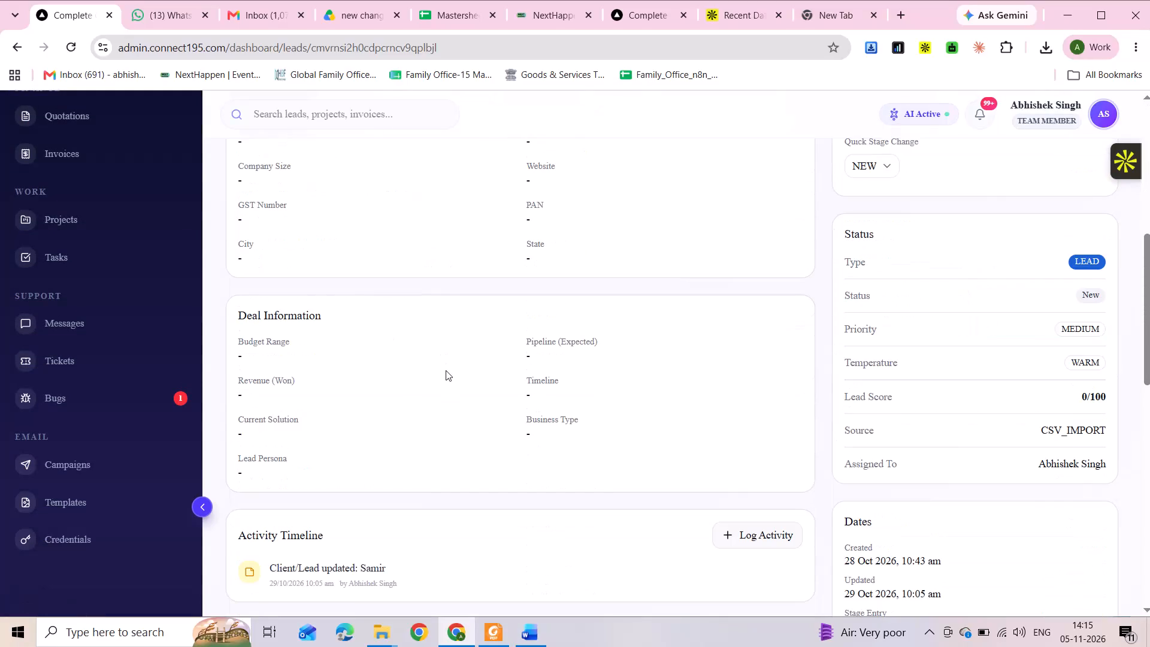
scroll(446, 370, down, 3)
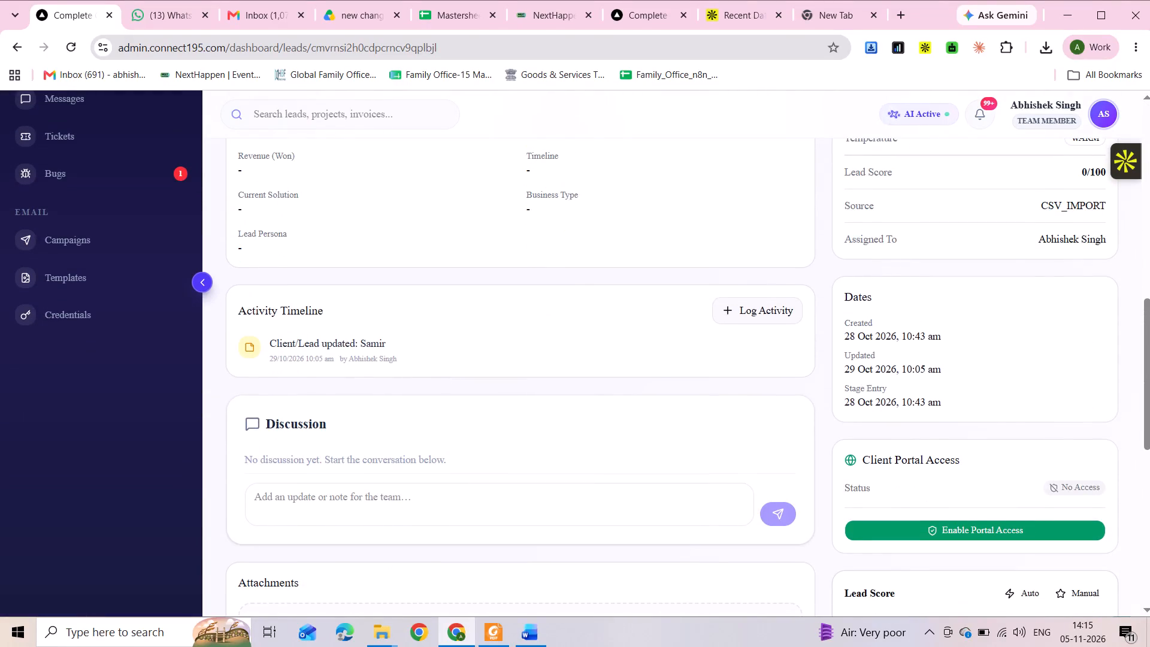
double_click(379, 495)
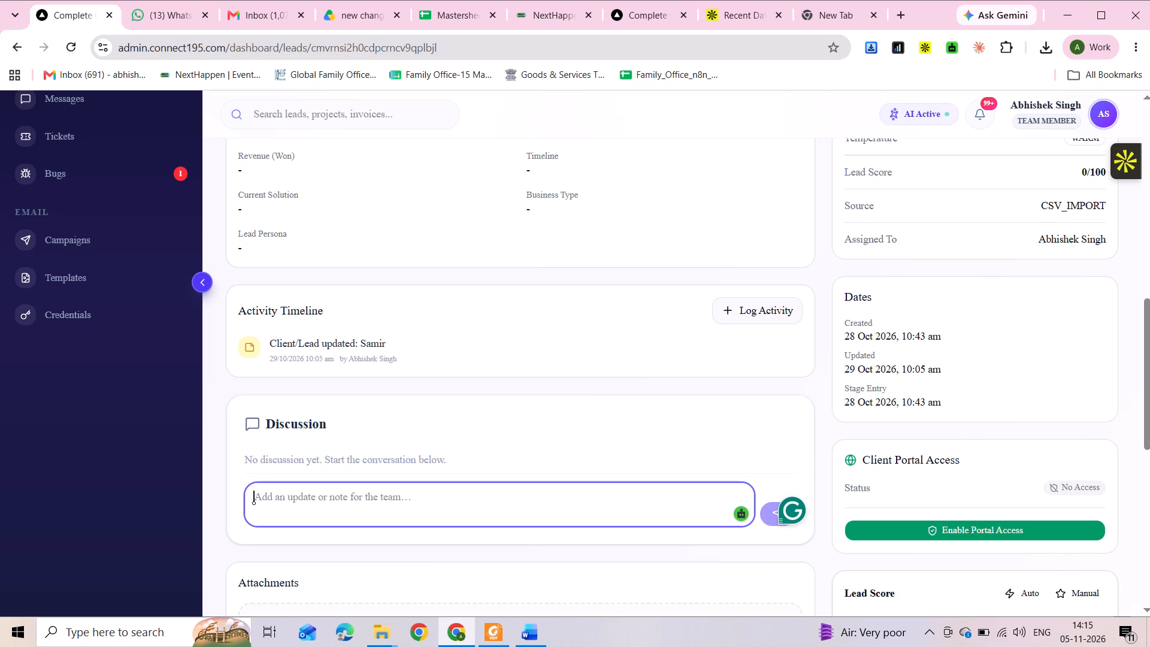
text(Invitation not)
key(space)
text(send waiting for response)
key(space)
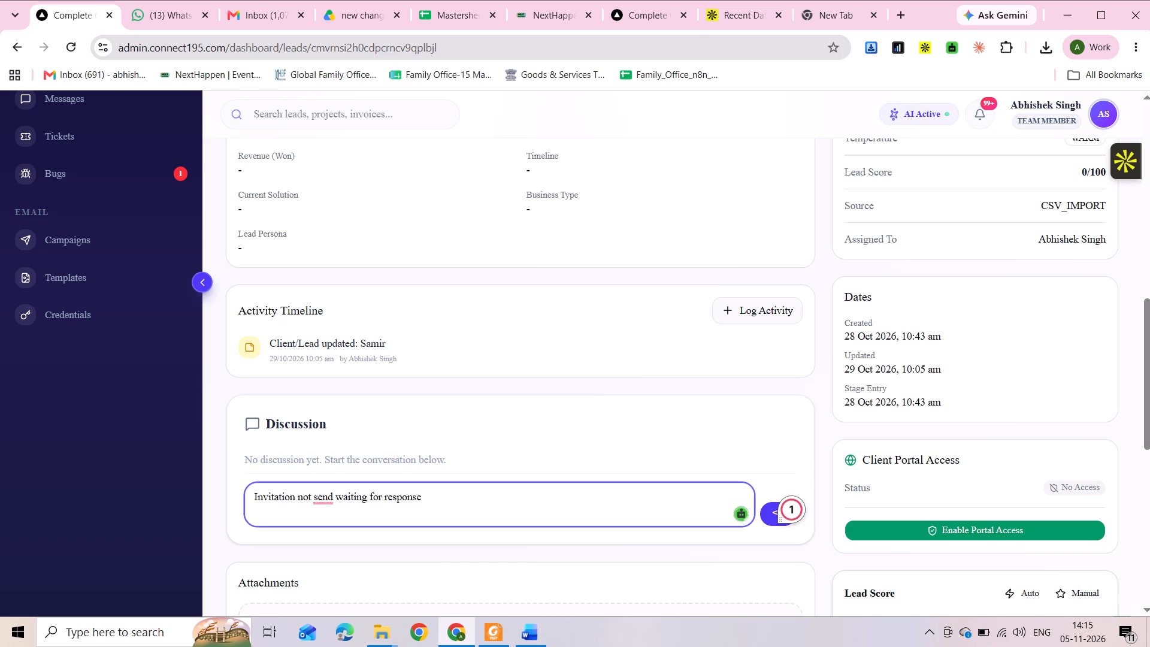
double_click(767, 517)
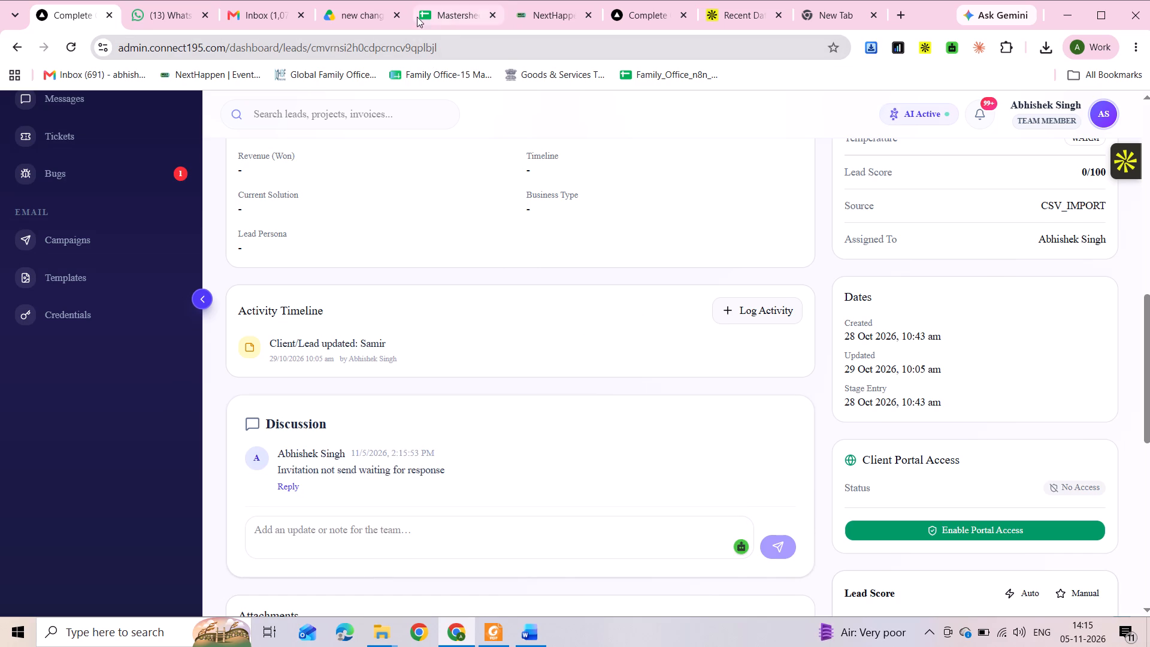
Change the pipeline stage of Samir's lead to Contact Attempted.
scroll(440, 319, up, 1)
scroll(739, 353, up, 1)
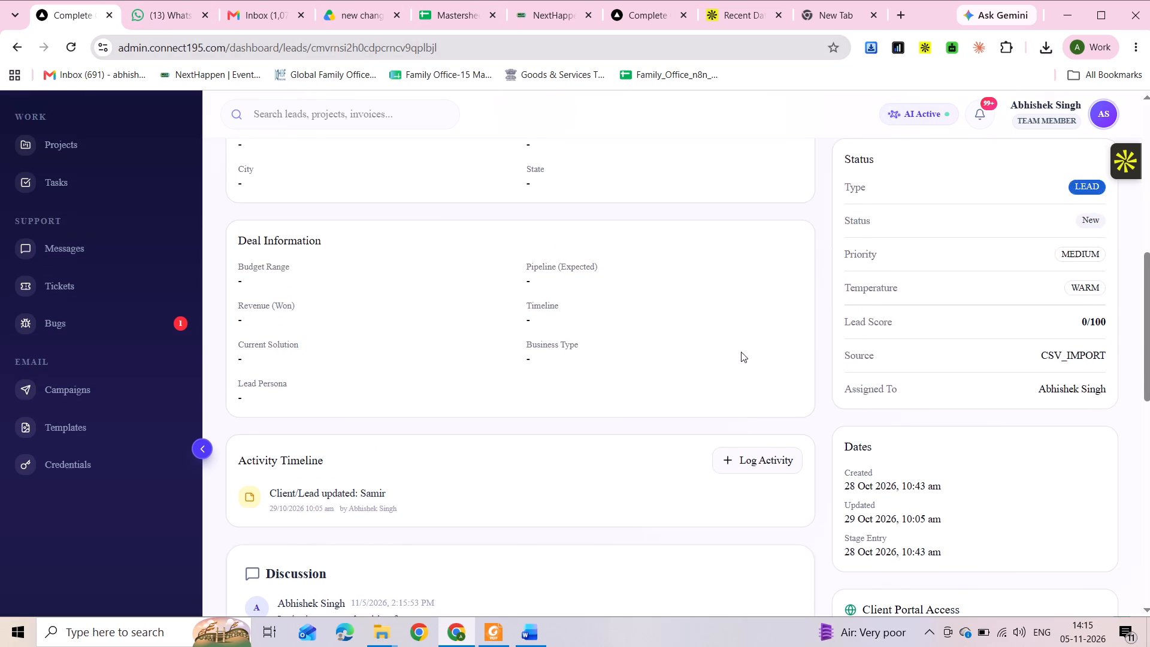
scroll(742, 351, up, 3)
click(860, 314)
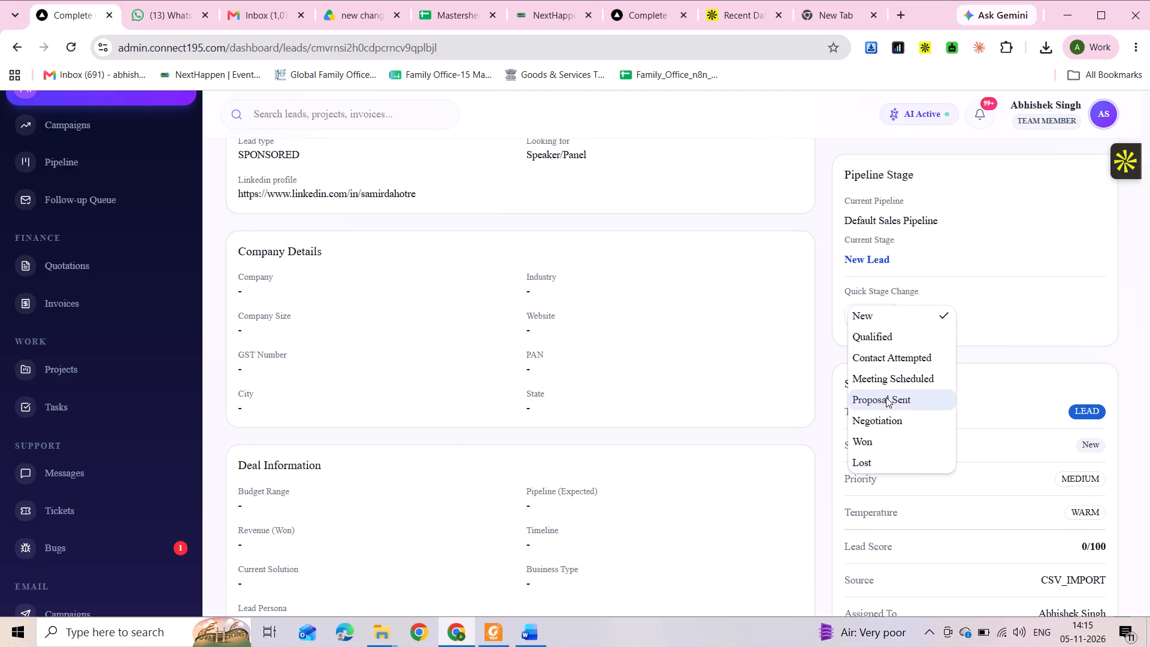
click(881, 352)
scroll(667, 375, up, 5)
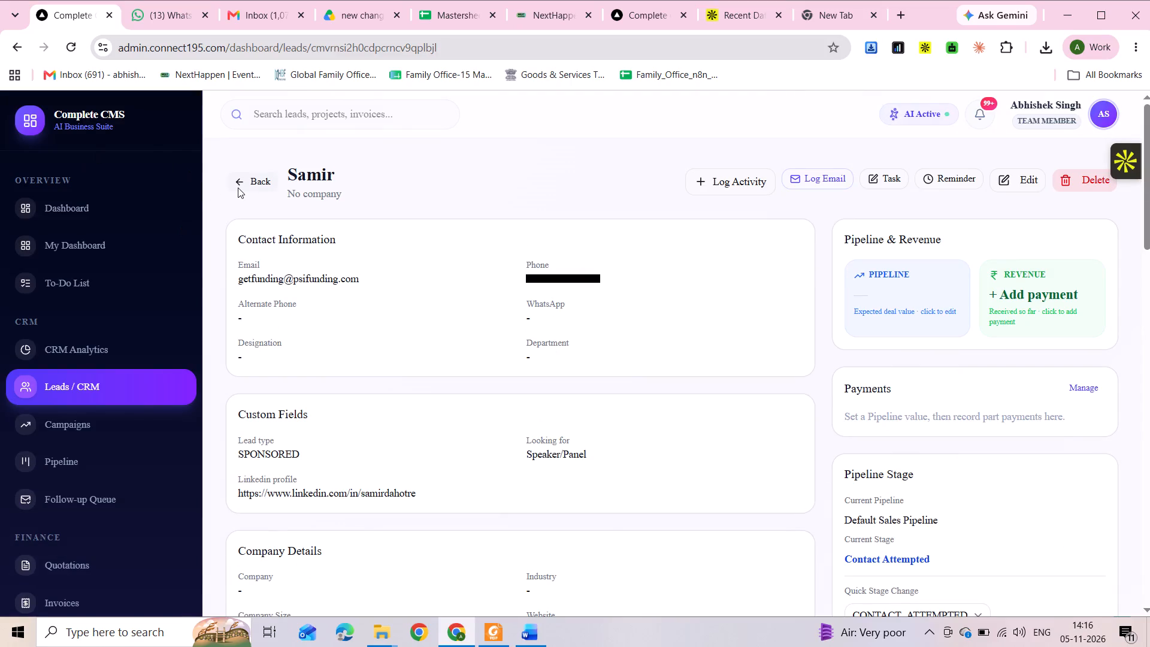
Return to the campaign's list of new assigned leads and show 50 leads per page.
click(238, 188)
scroll(456, 359, up, 2)
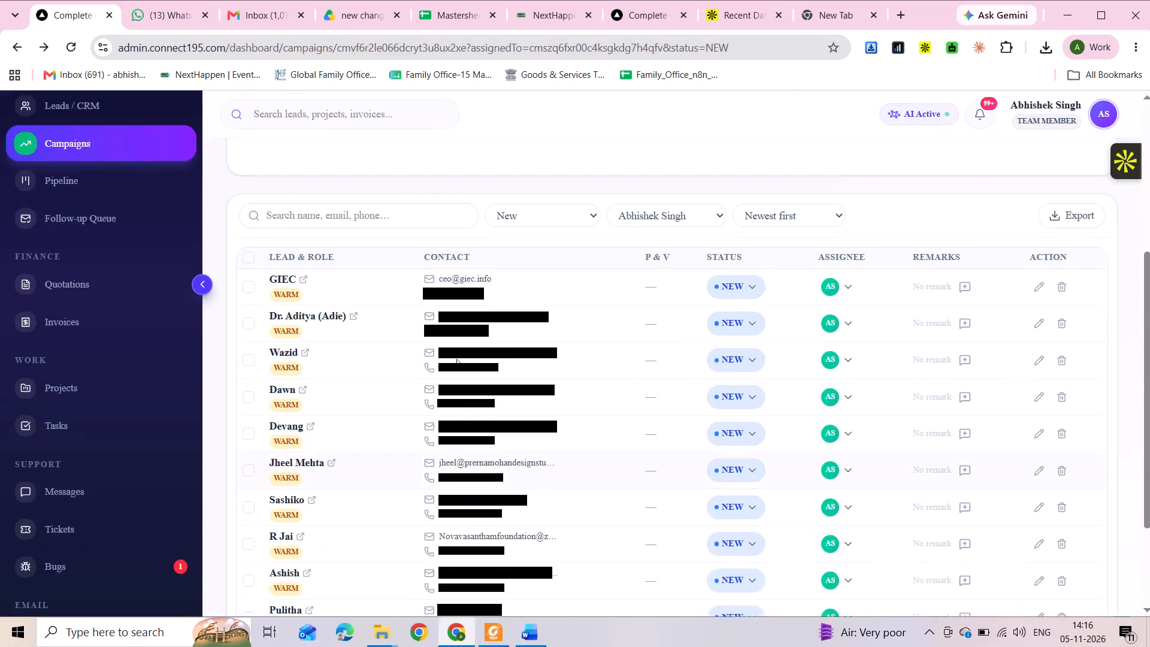
scroll(456, 359, down, 4)
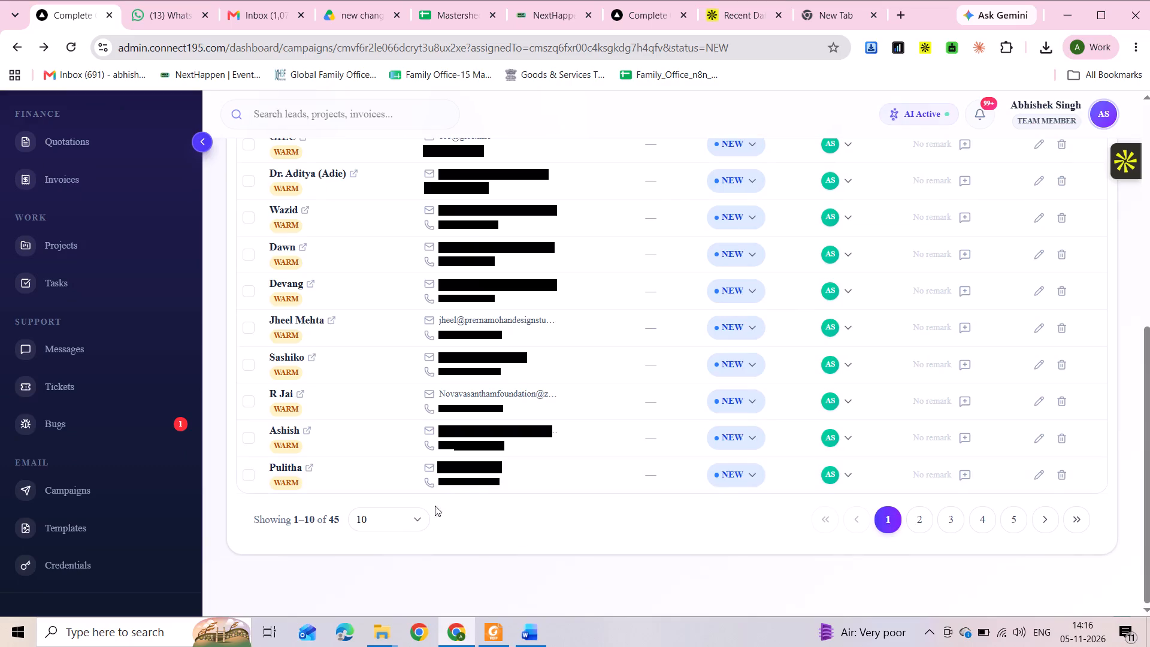
click(404, 518)
click(401, 537)
scroll(427, 471, down, 4)
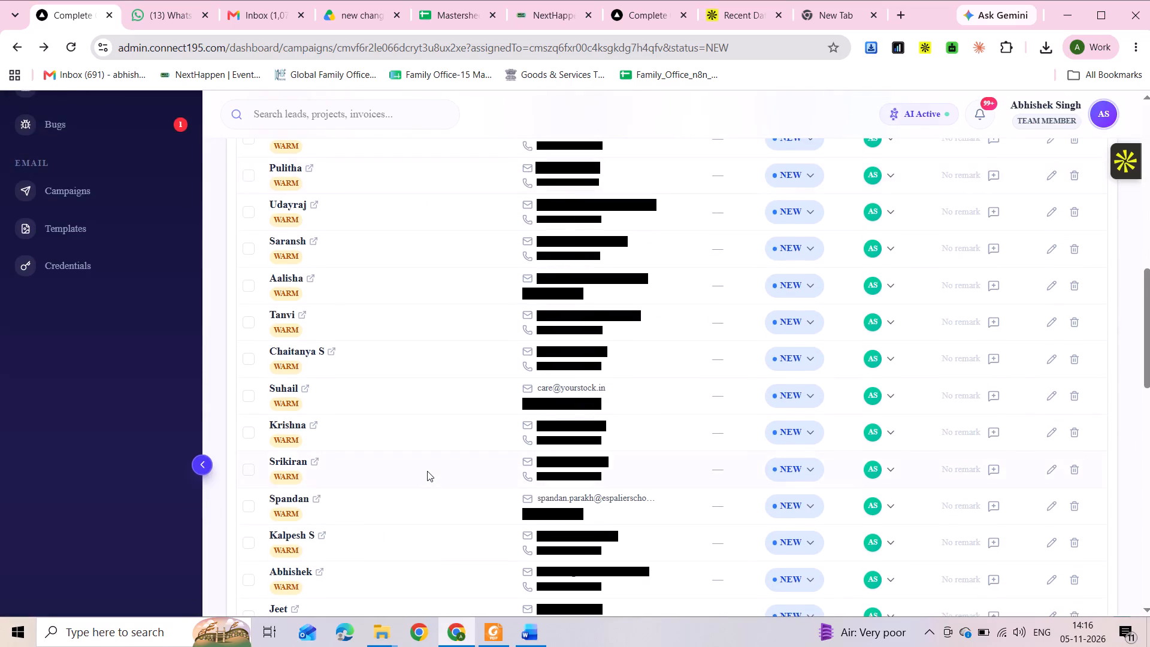
scroll(427, 471, down, 7)
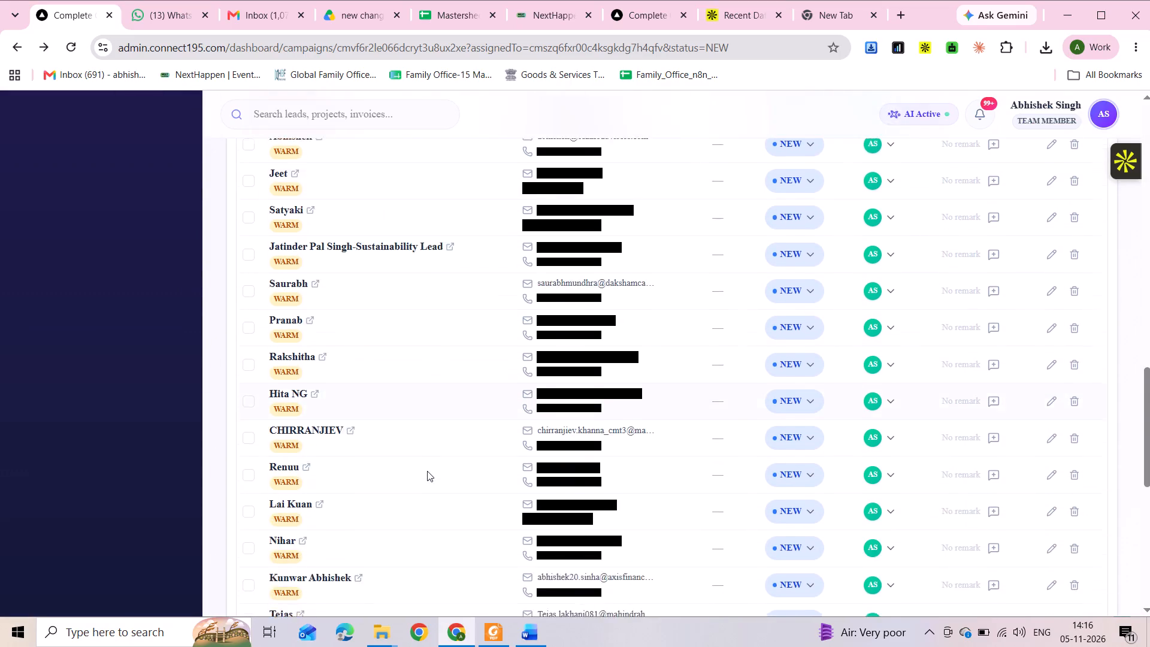
scroll(427, 471, down, 4)
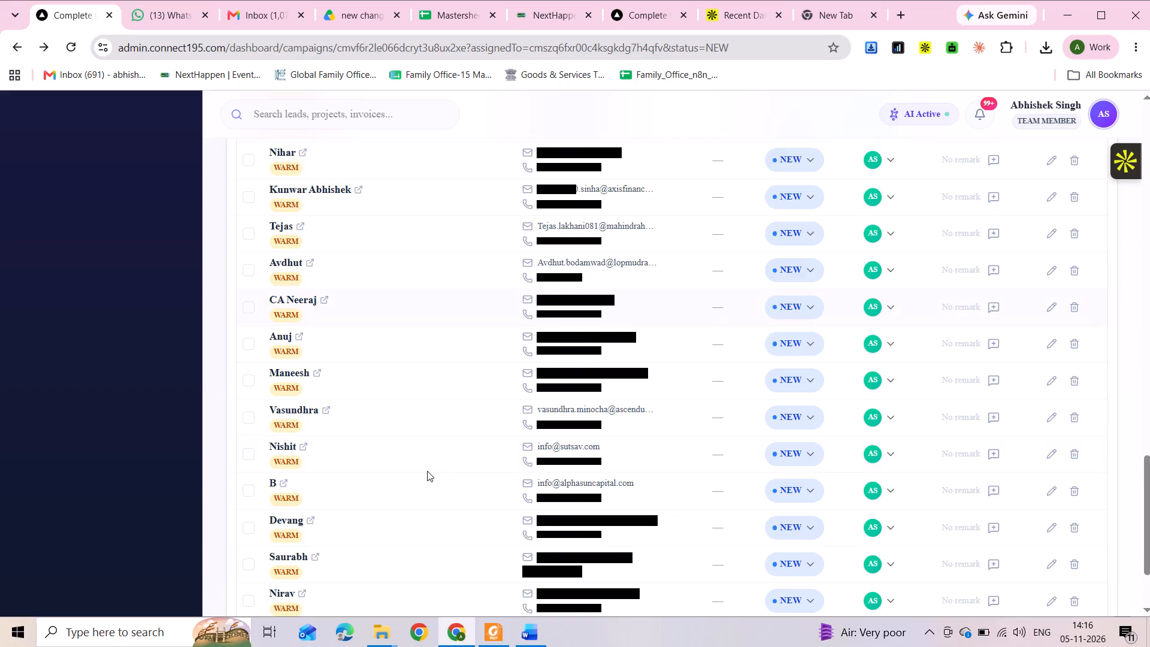
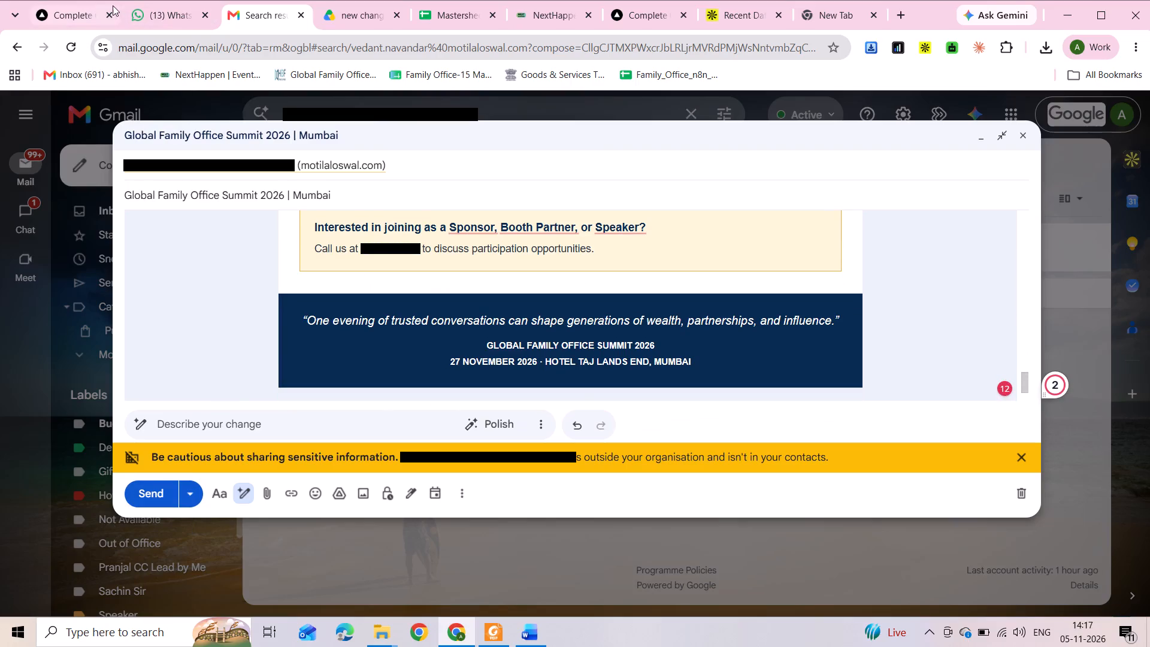
Switch to the Complete CMS lead page for Vedant and view the contact information at its top.
click(73, 5)
double_click(406, 302)
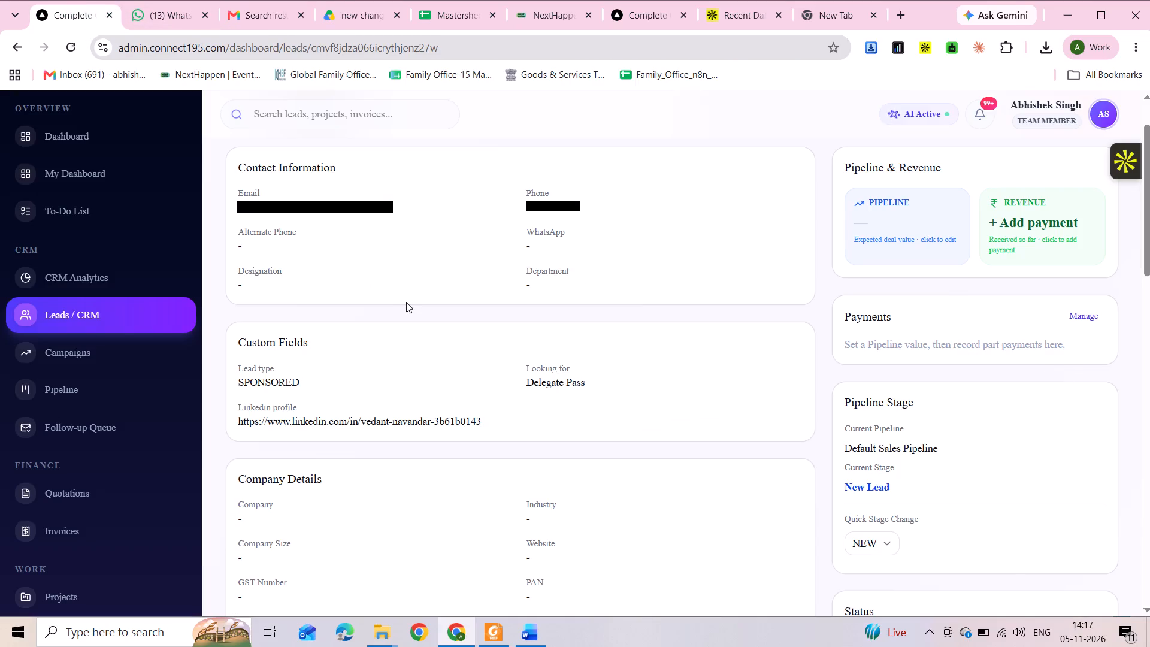
scroll(405, 302, up, 6)
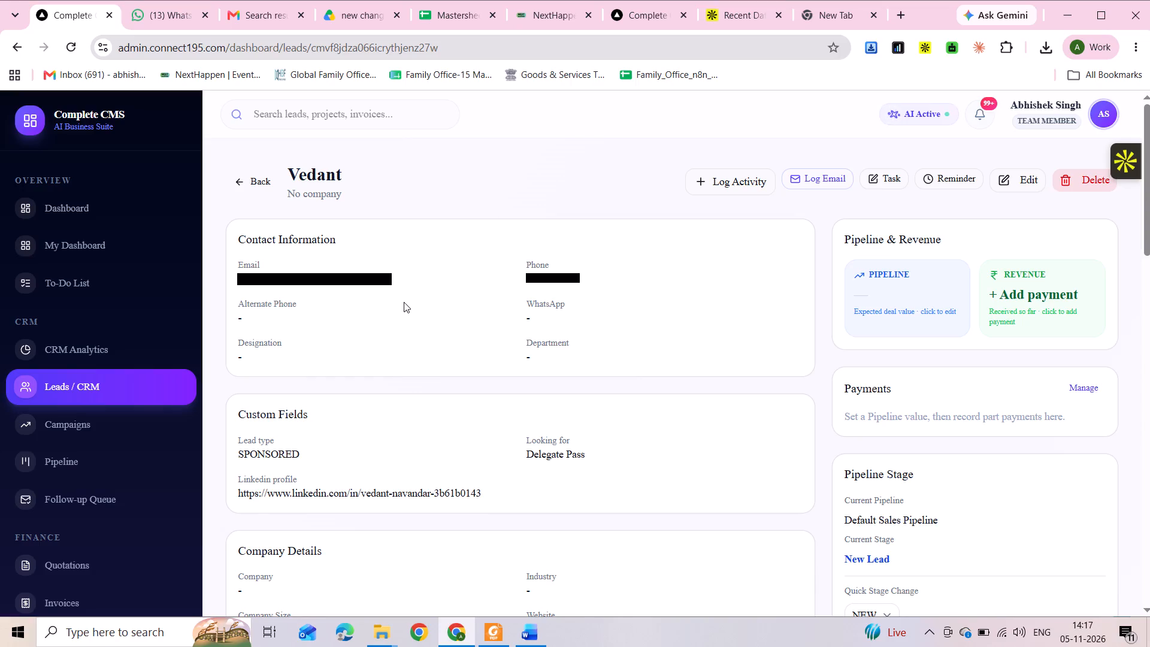
Copy the LinkedIn profile link from Vedant's lead and open that profile in the empty browser tab.
drag(500, 489, 233, 503)
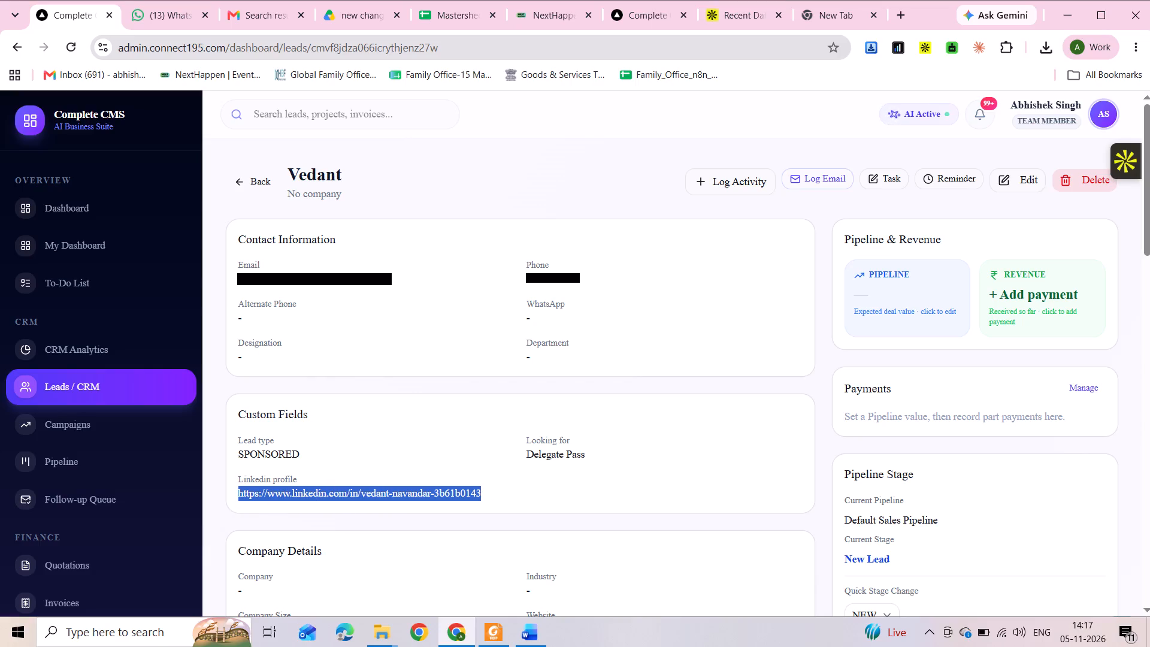
right_click(360, 495)
right_click(361, 495)
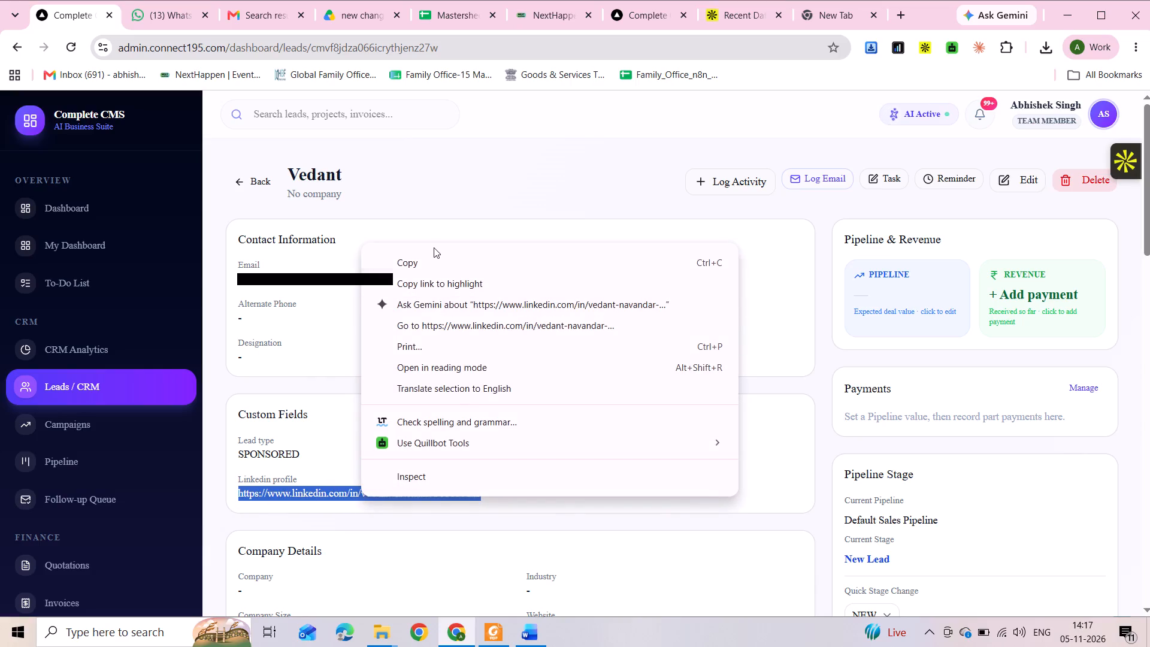
click(433, 263)
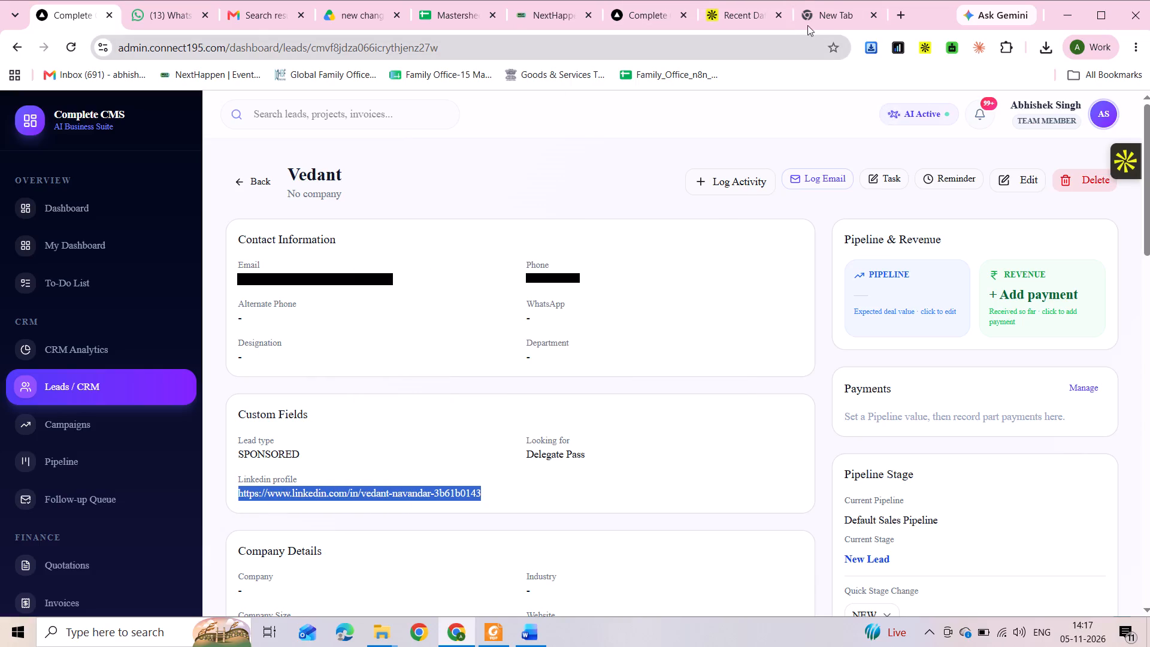
click(831, 14)
click(497, 49)
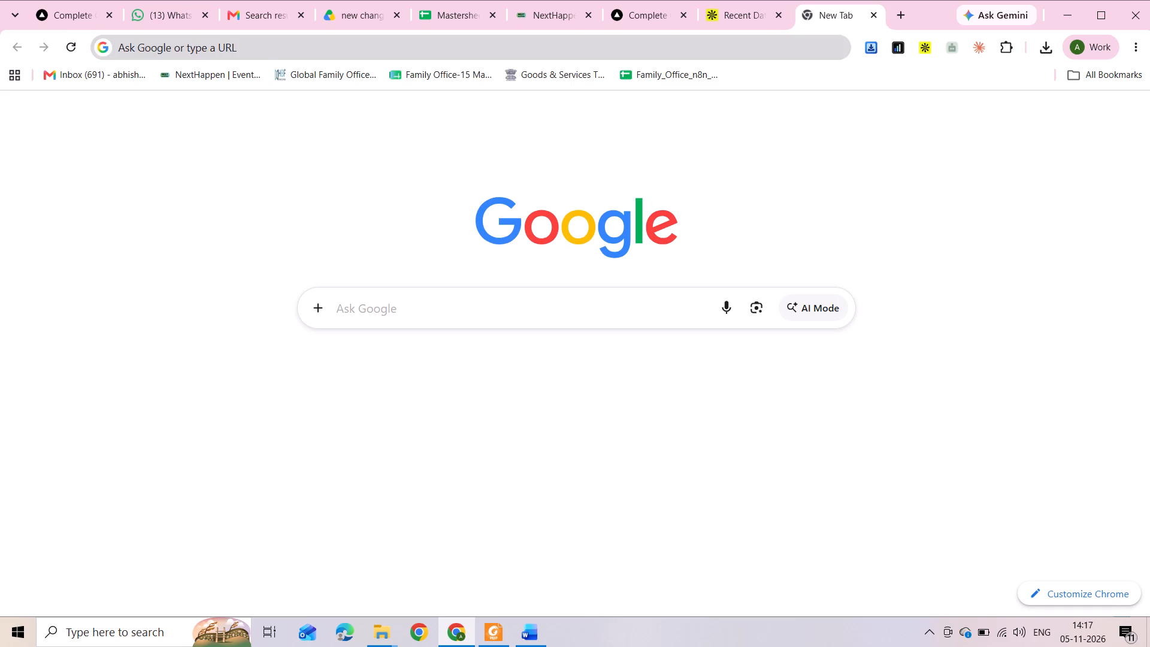
key(ctrl+v)
key(Return)
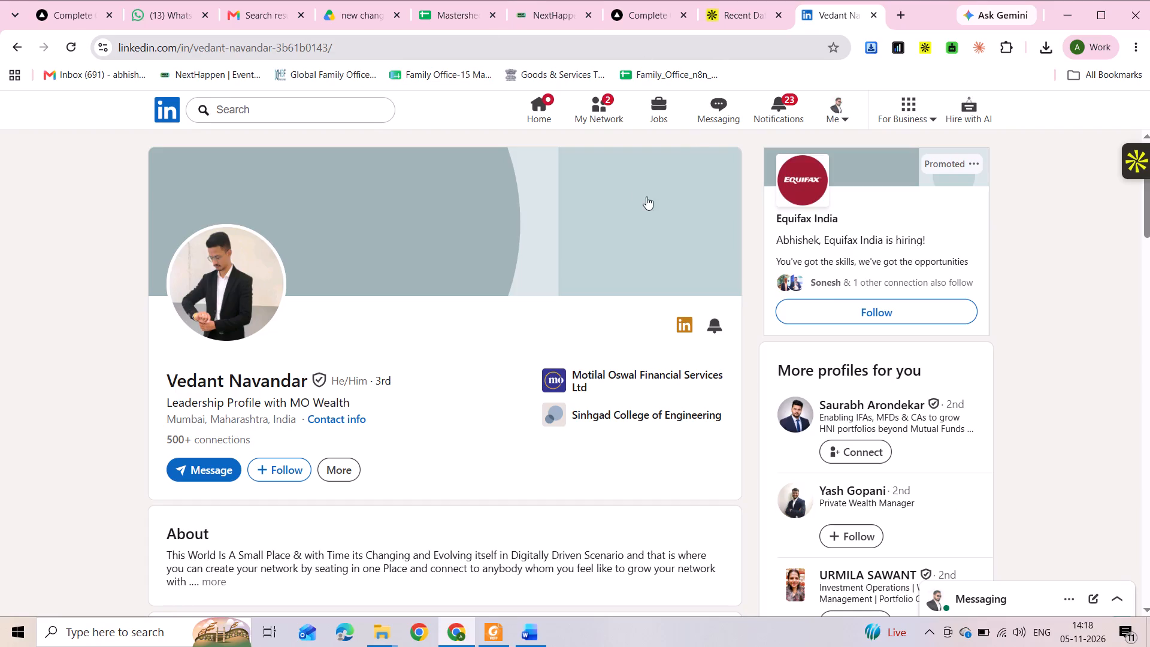
Return to the CRM and open the Linkedin-family-office-leads-v2 campaign.
click(52, 16)
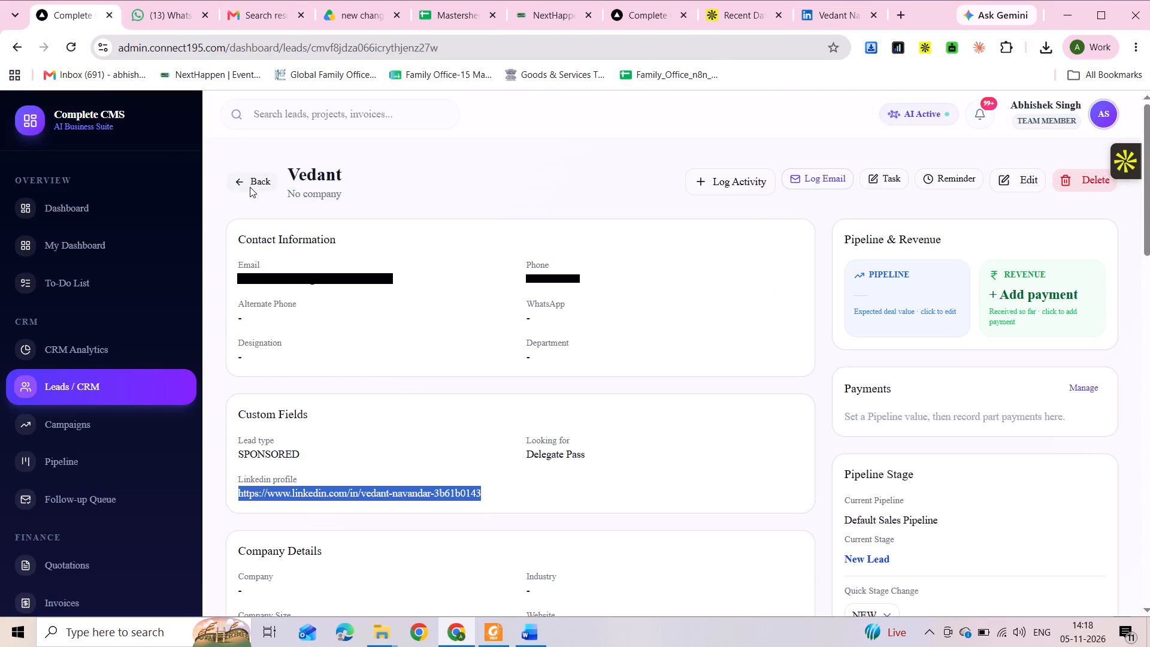
click(65, 425)
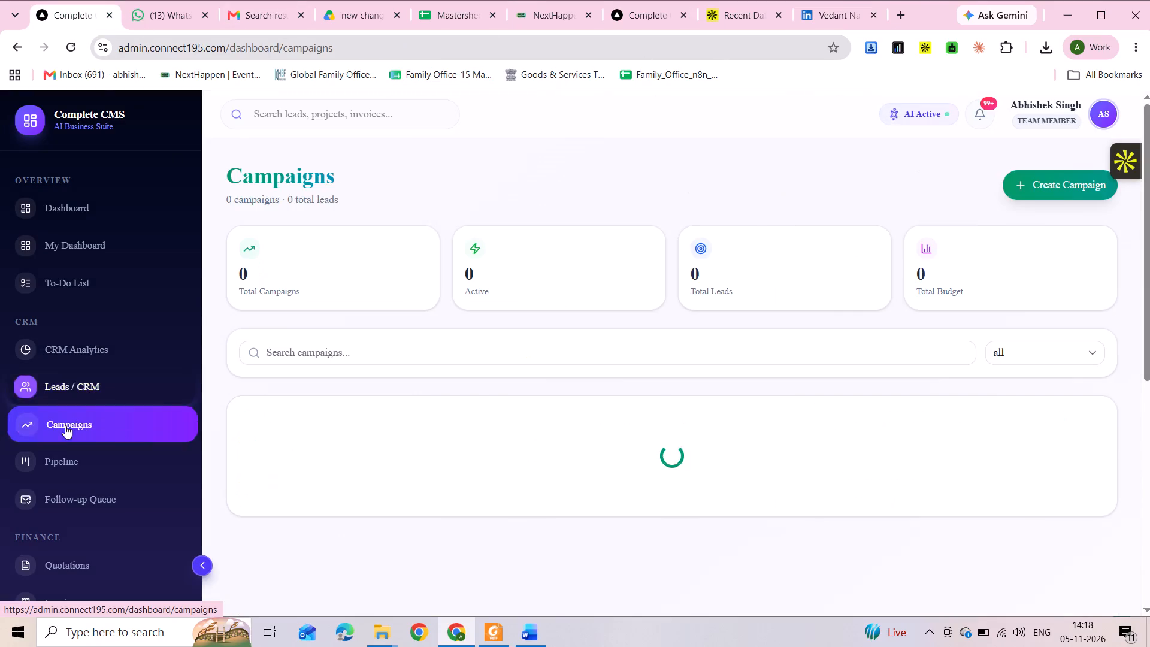
scroll(279, 482, down, 1)
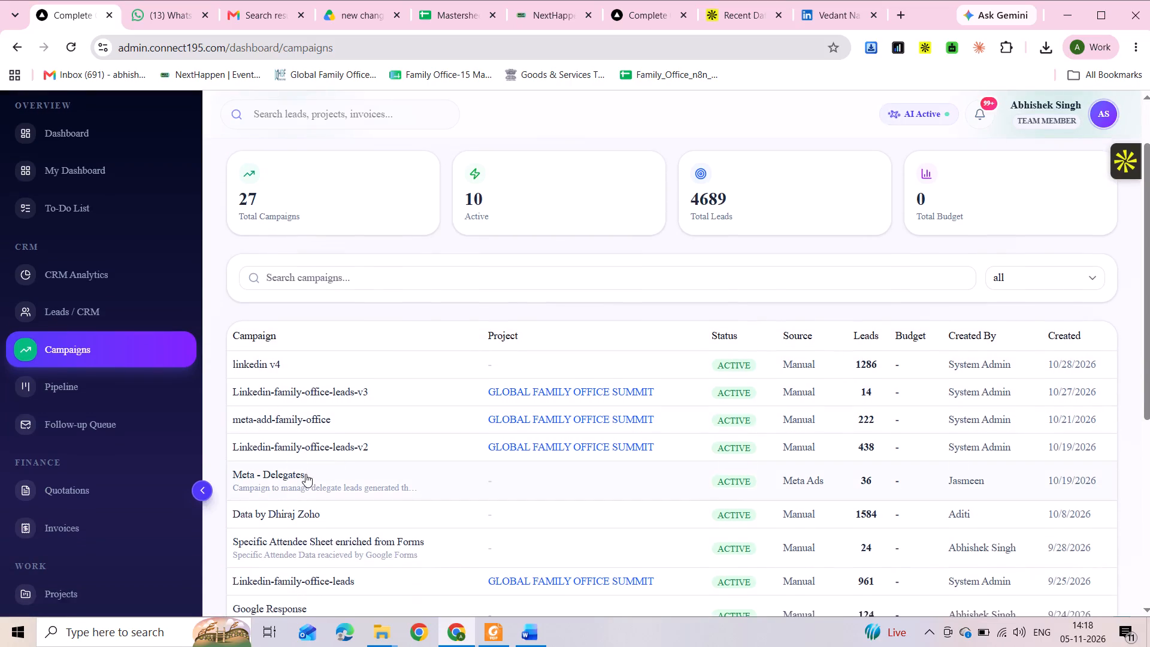
click(316, 447)
Filter the campaign's leads to status New and to those assigned to the signed-in team member.
scroll(525, 443, down, 6)
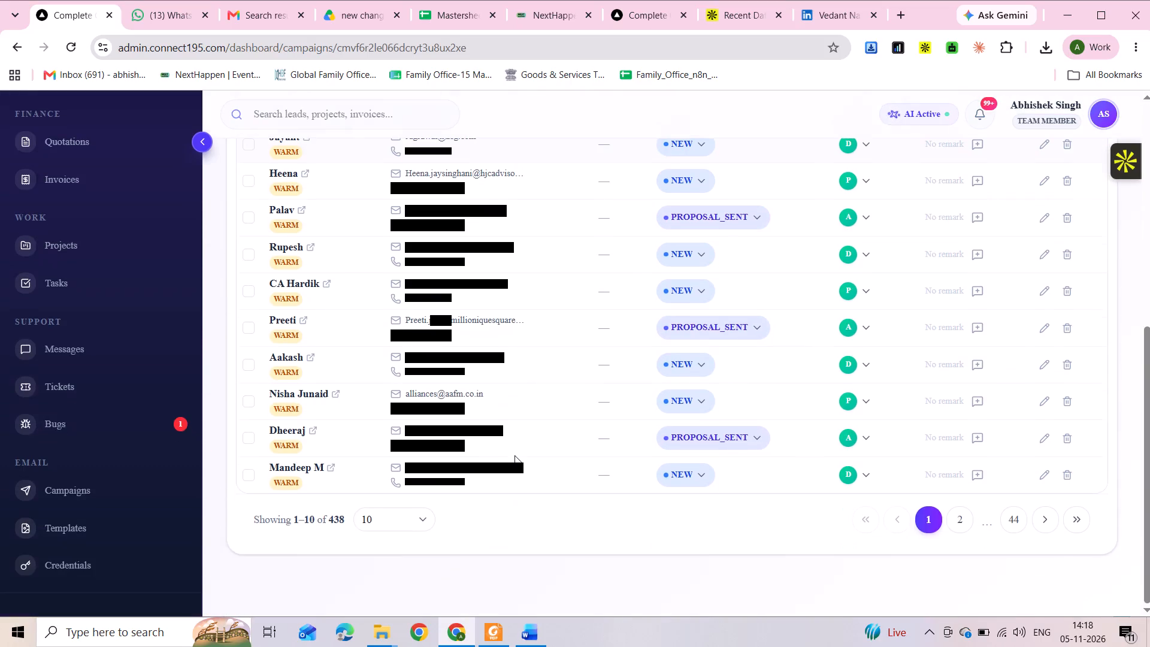
scroll(455, 465, up, 3)
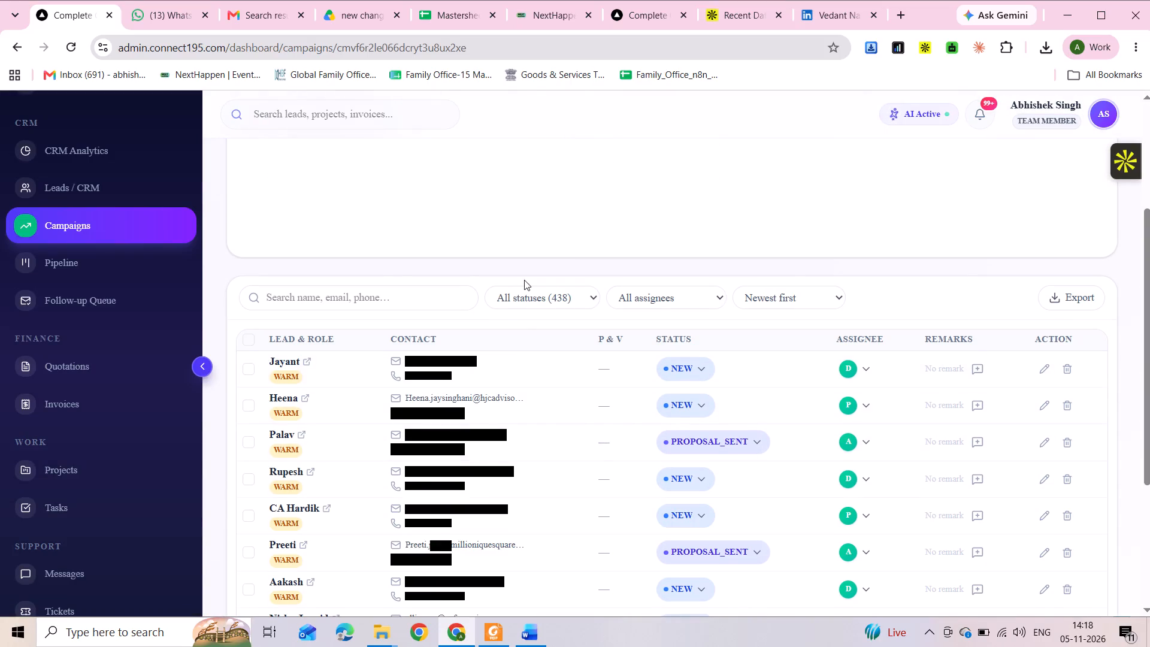
click(520, 300)
click(502, 338)
click(627, 299)
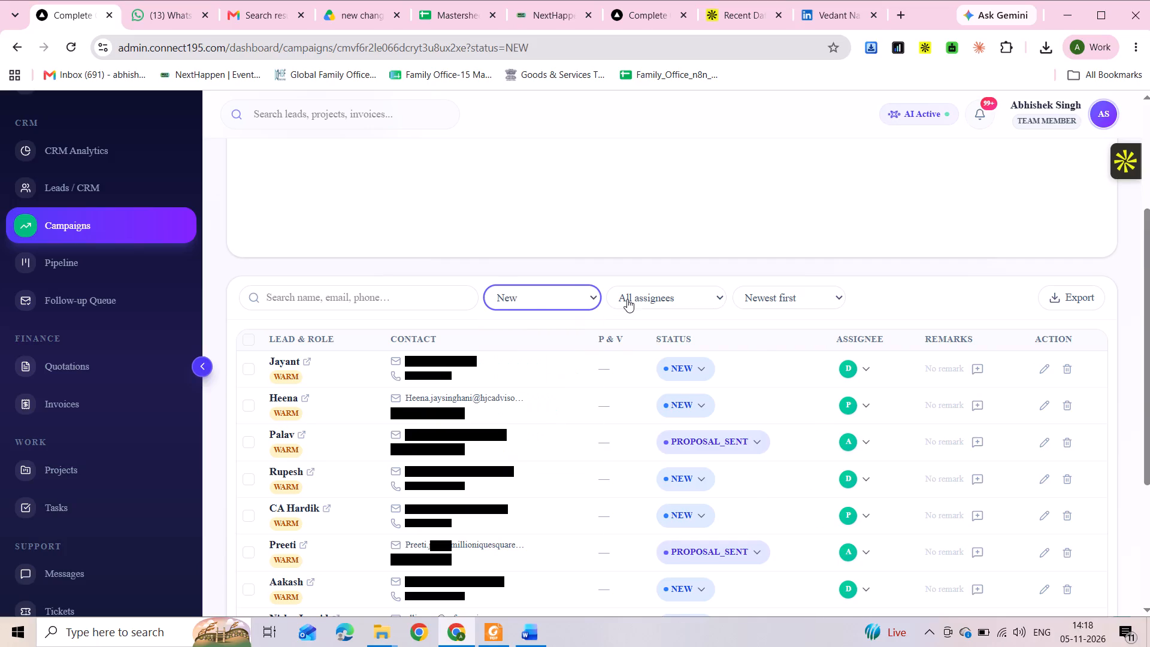
click(634, 516)
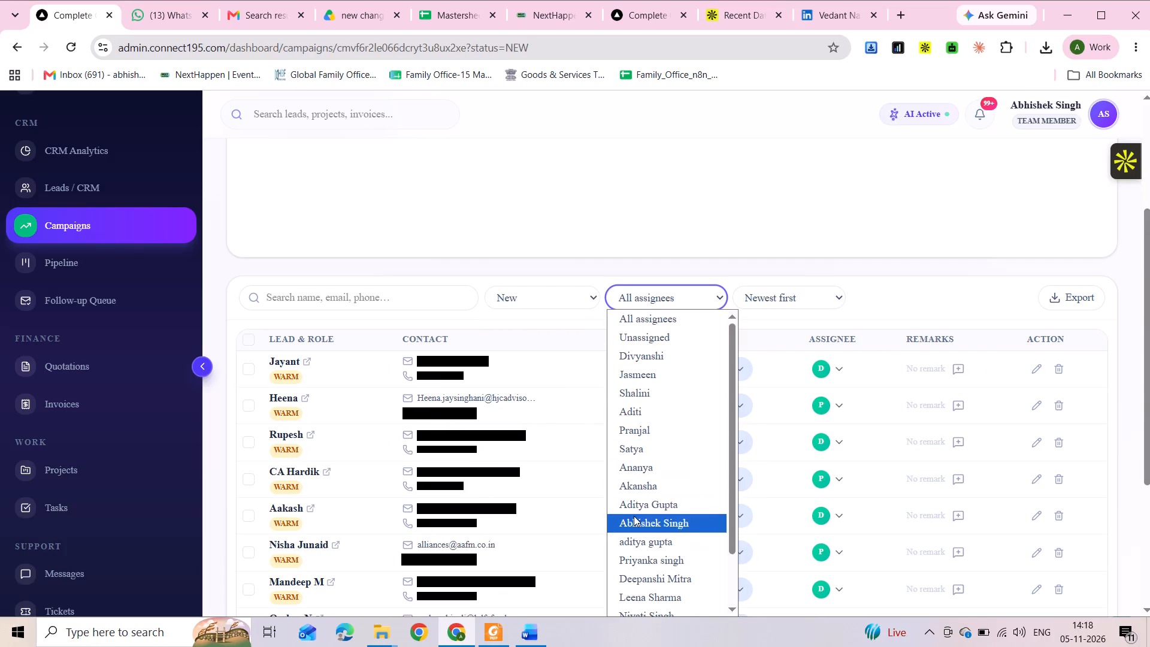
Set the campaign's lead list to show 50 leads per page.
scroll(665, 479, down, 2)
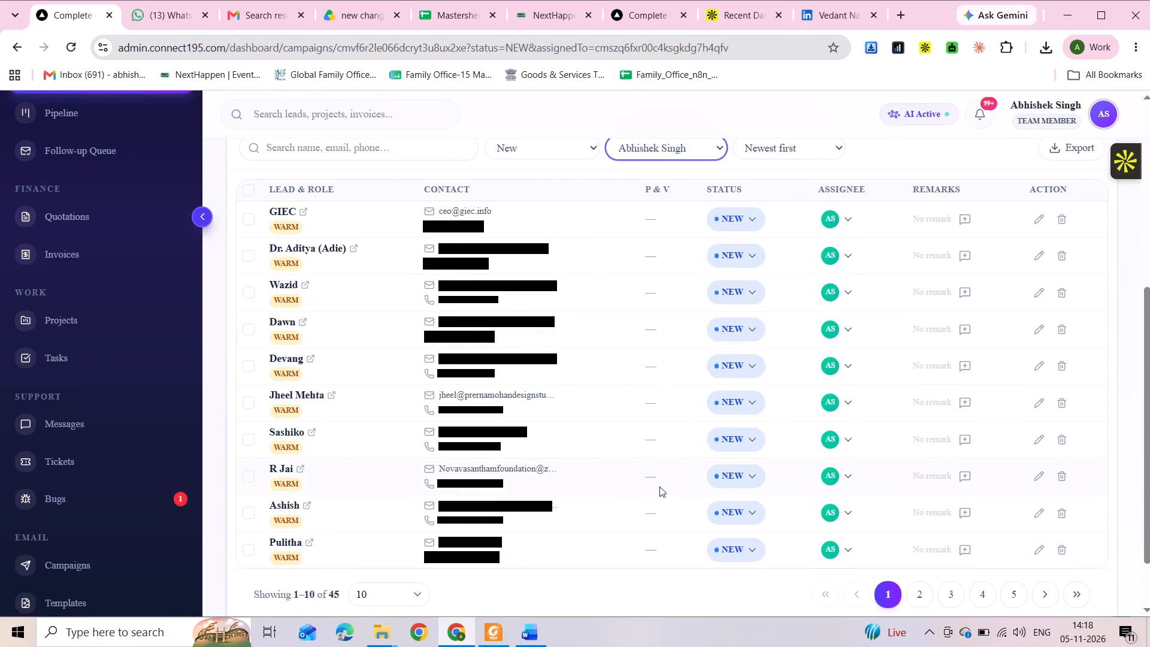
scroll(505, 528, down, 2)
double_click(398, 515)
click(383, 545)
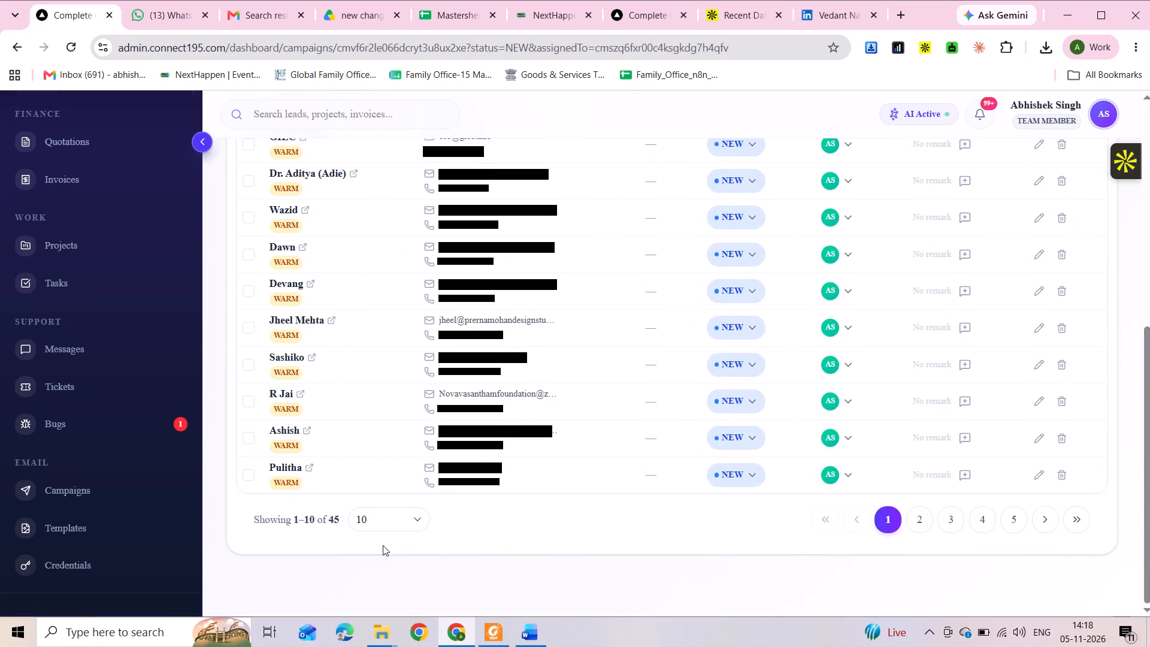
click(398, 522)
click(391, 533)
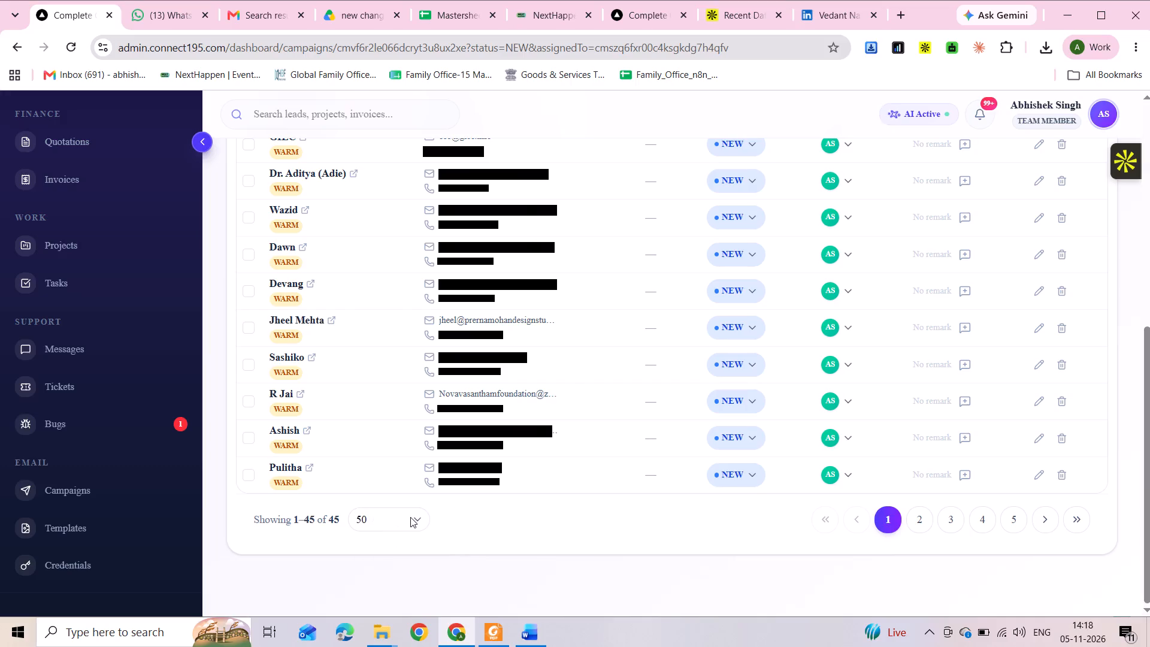
Look through the full list of filtered New leads to find the next ones to follow up.
scroll(464, 422, down, 2)
scroll(464, 422, up, 1)
scroll(460, 454, down, 1)
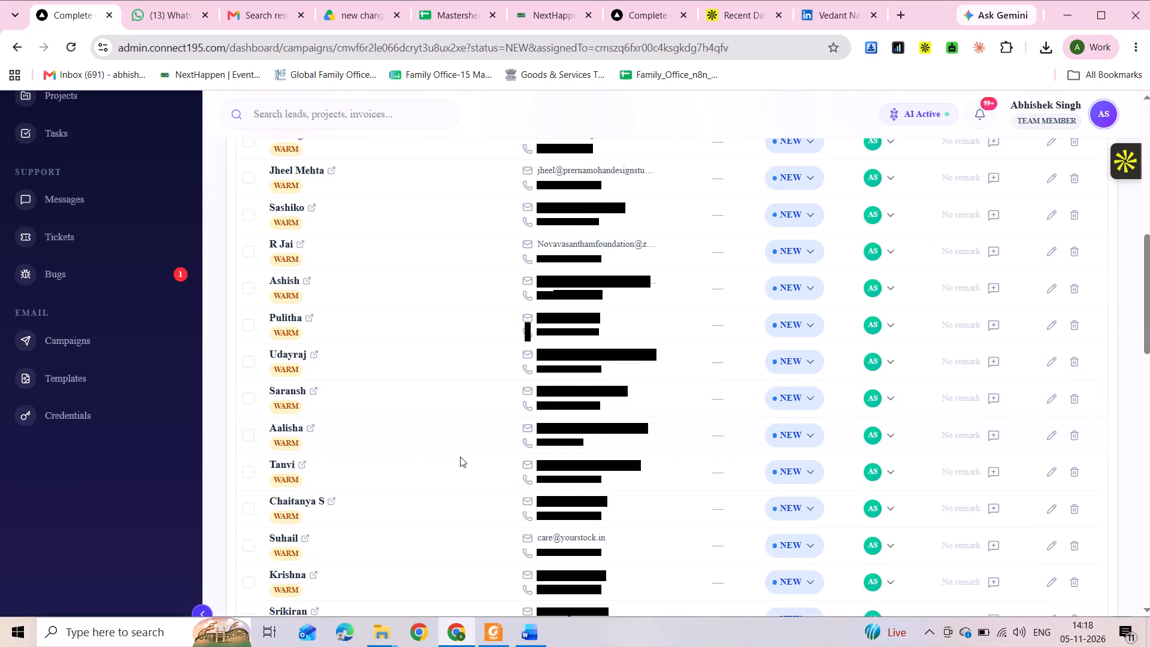
scroll(460, 456, down, 4)
scroll(461, 456, up, 1)
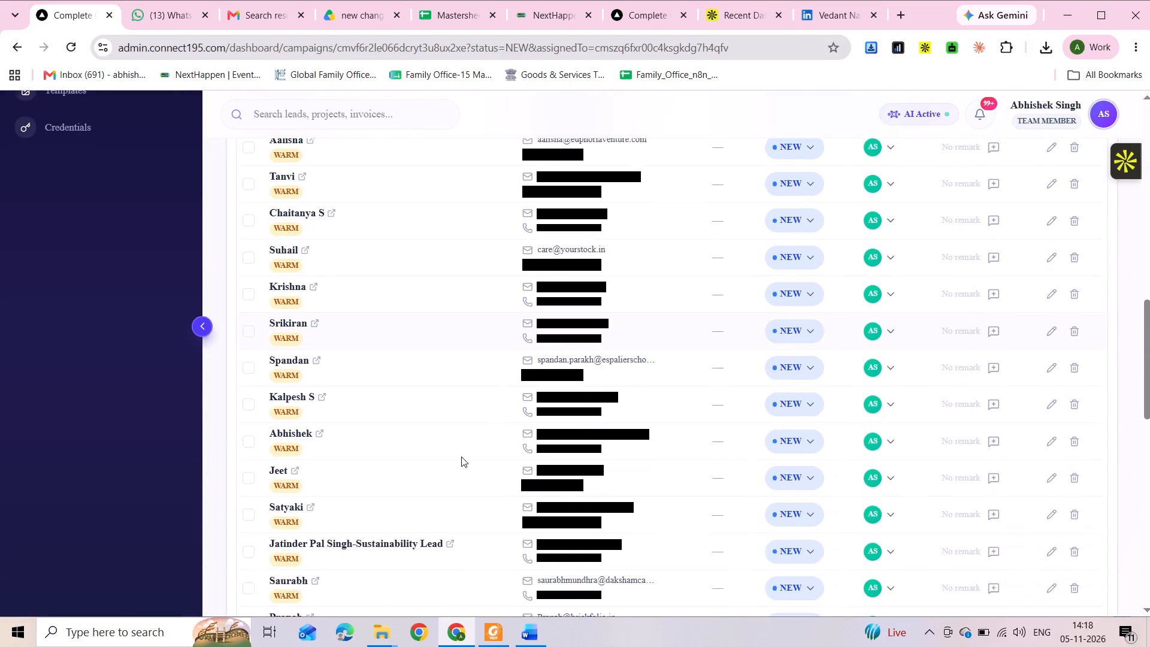
scroll(461, 456, down, 2)
scroll(461, 456, up, 1)
scroll(461, 456, down, 2)
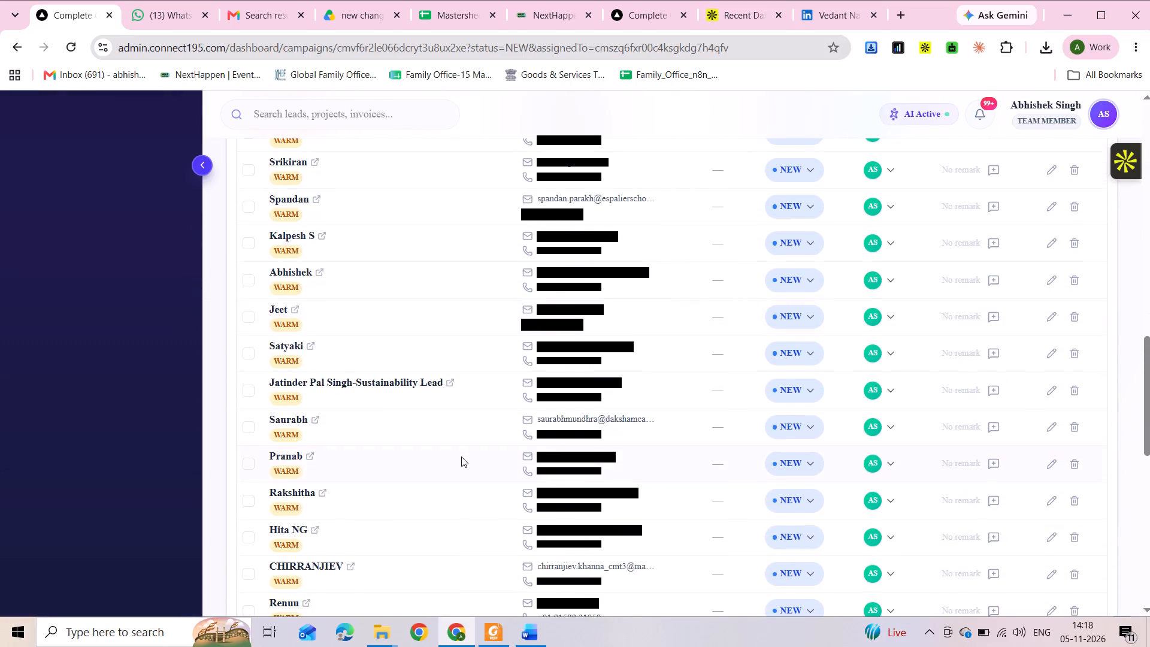
scroll(461, 456, down, 3)
scroll(461, 456, up, 1)
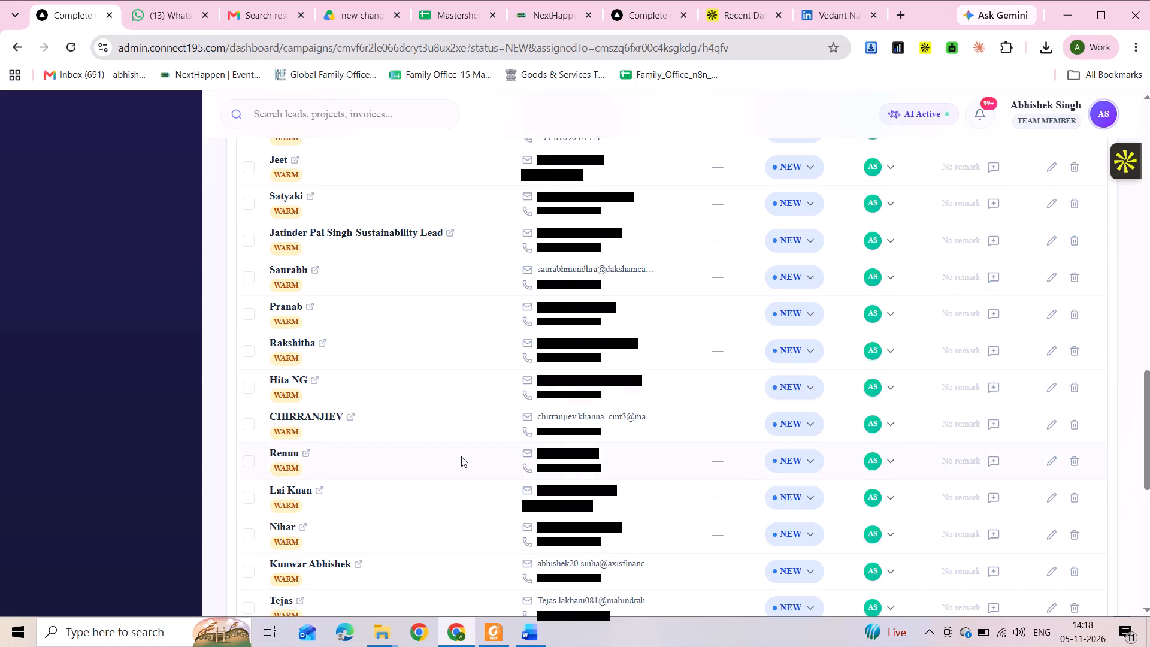
scroll(461, 456, down, 7)
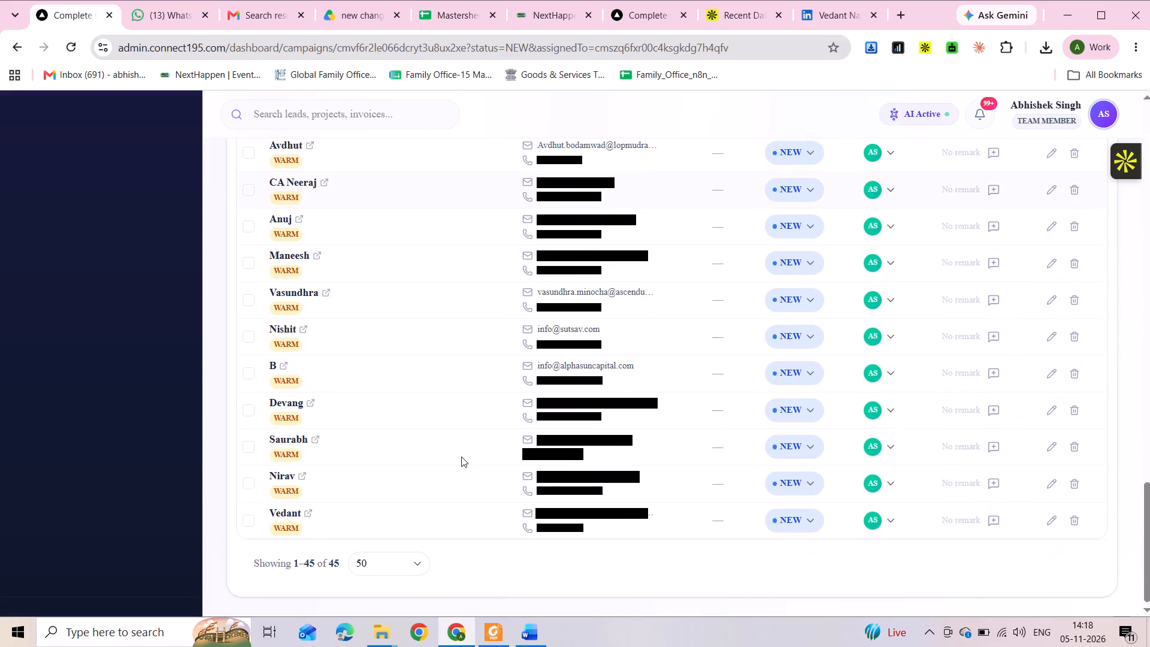
scroll(461, 456, up, 10)
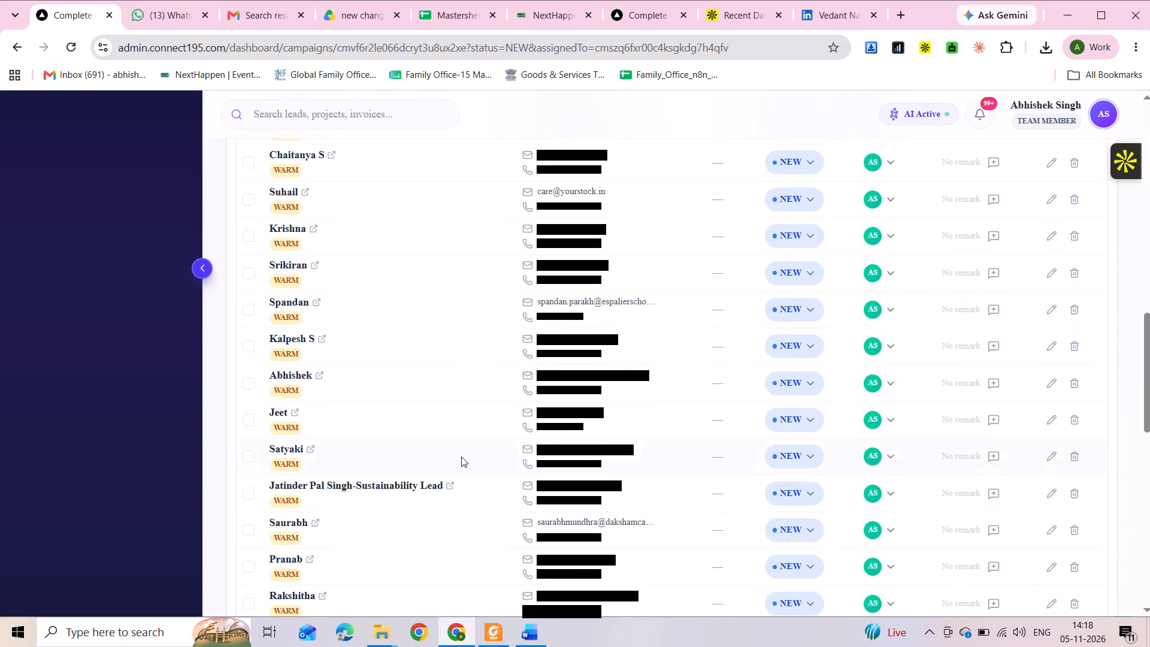
scroll(461, 456, up, 10)
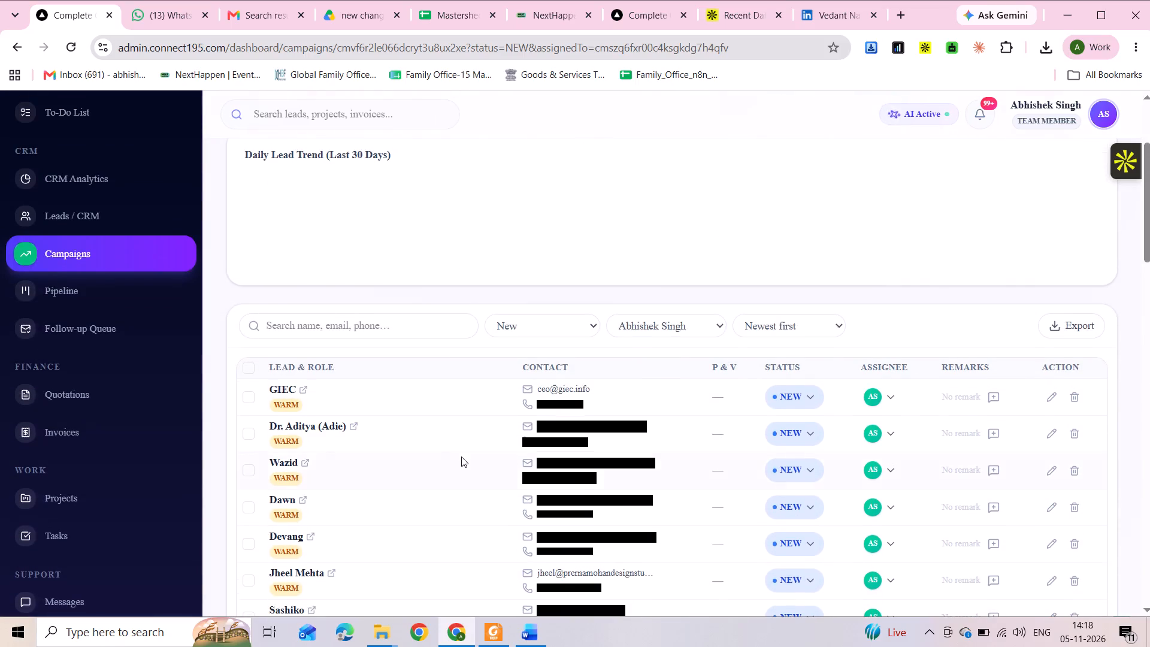
scroll(461, 456, down, 20)
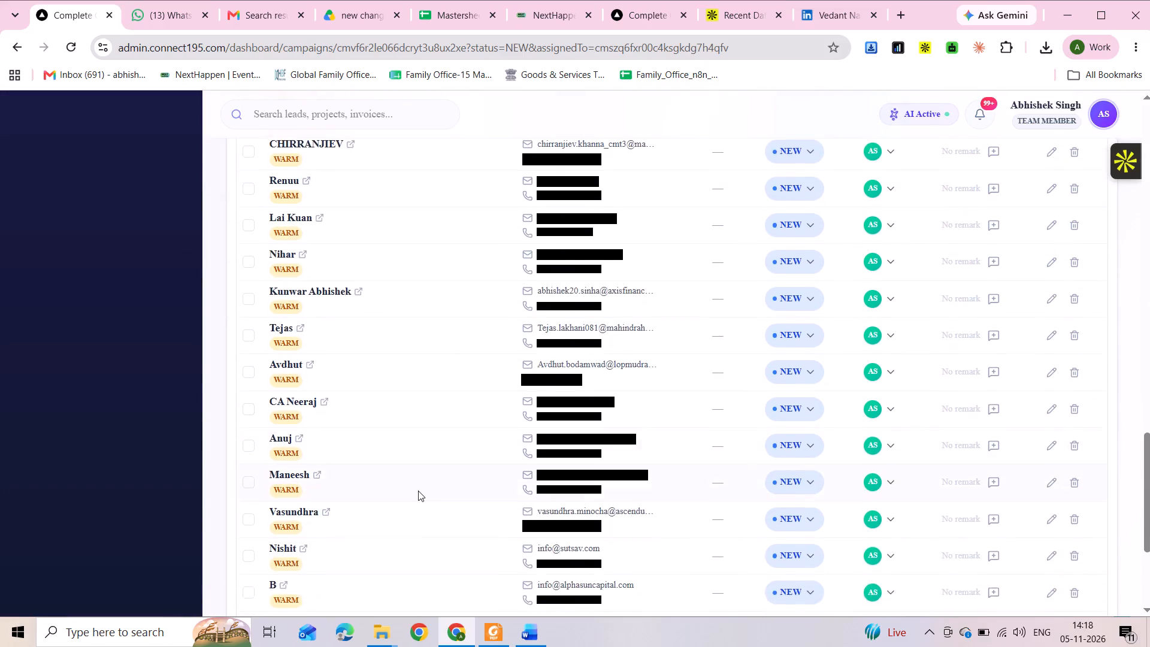
scroll(418, 491, down, 3)
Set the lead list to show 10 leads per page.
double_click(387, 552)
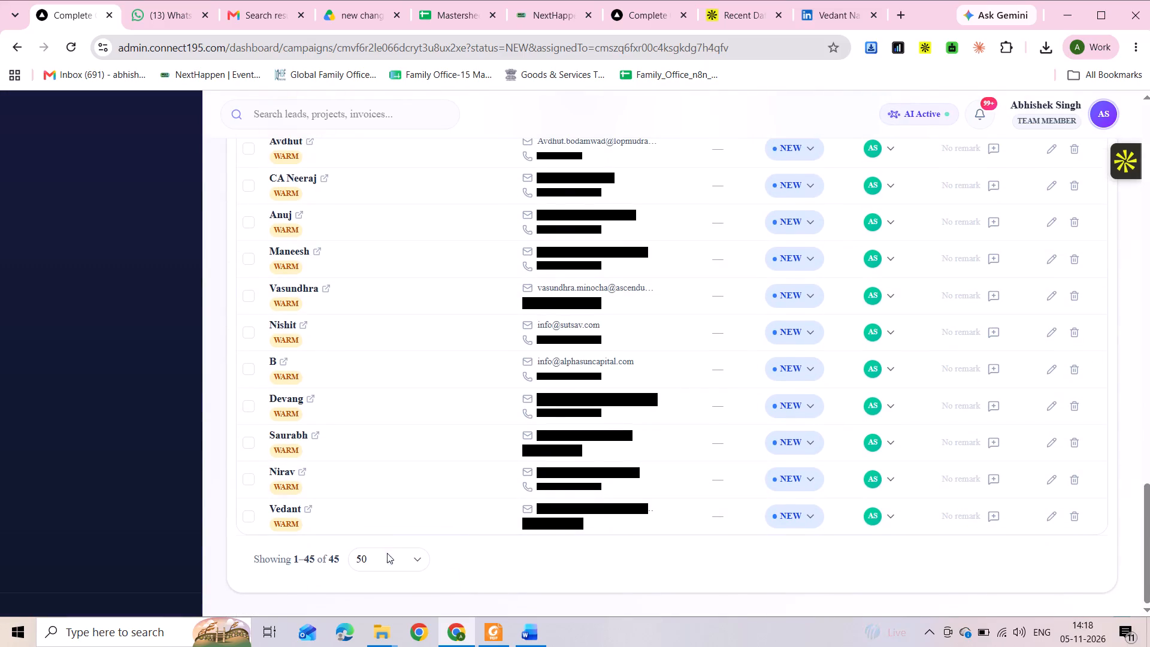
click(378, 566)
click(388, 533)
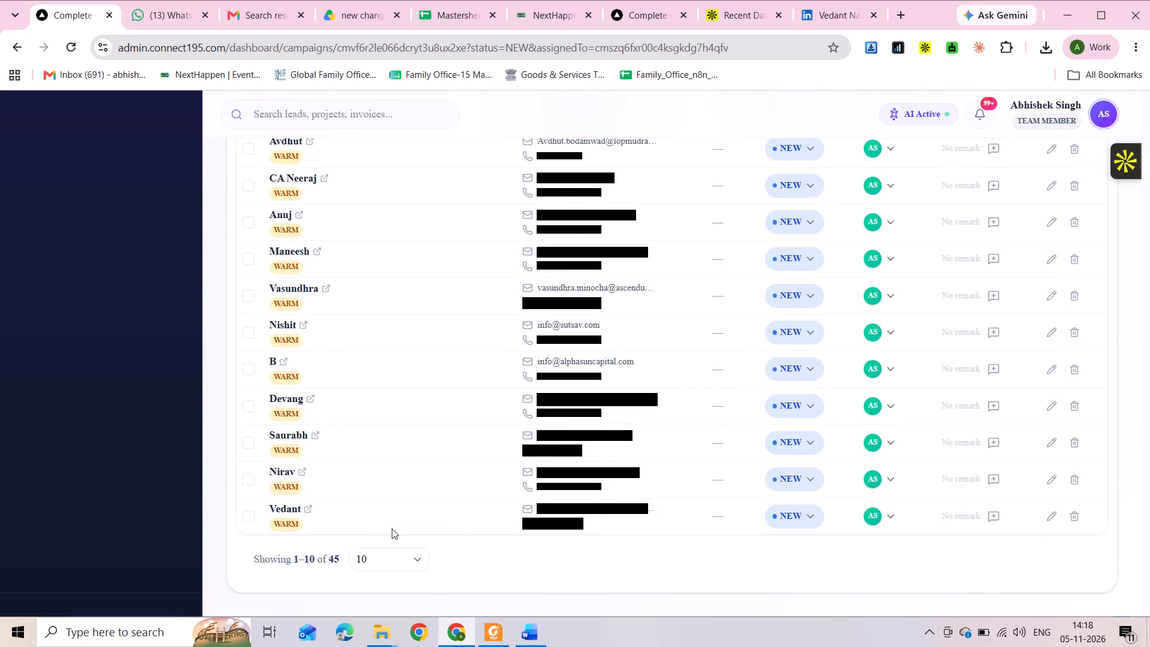
Open the GIEC lead from the filtered list and review its contact information, custom fields and company details.
scroll(485, 410, up, 5)
scroll(483, 416, down, 2)
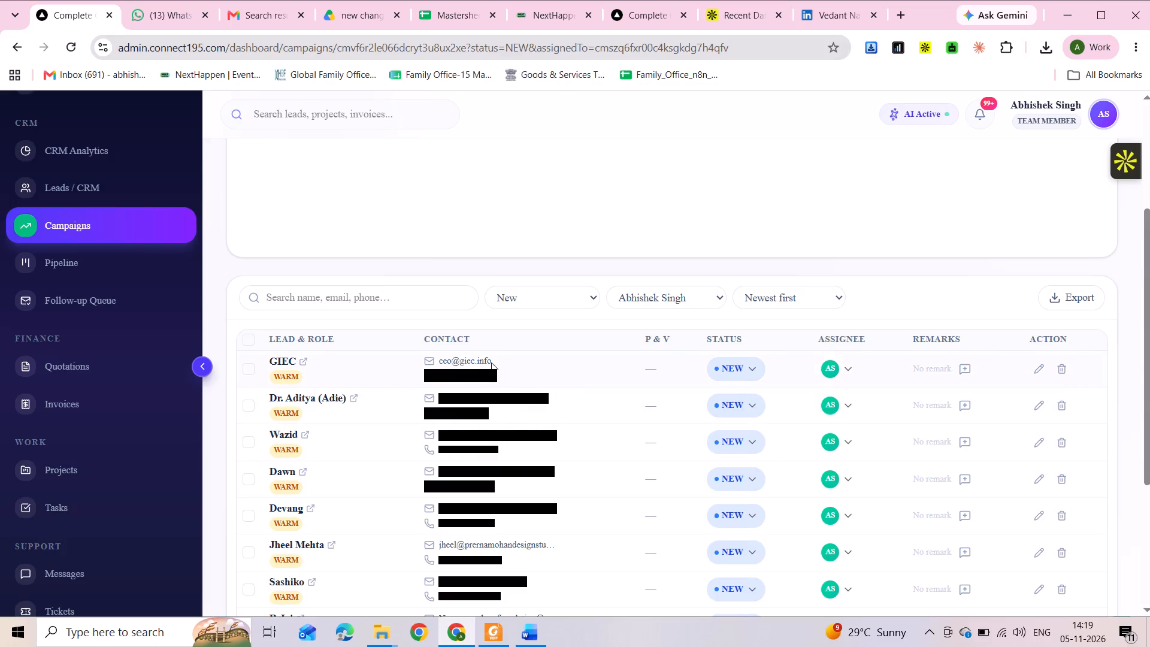
click(552, 395)
click(278, 363)
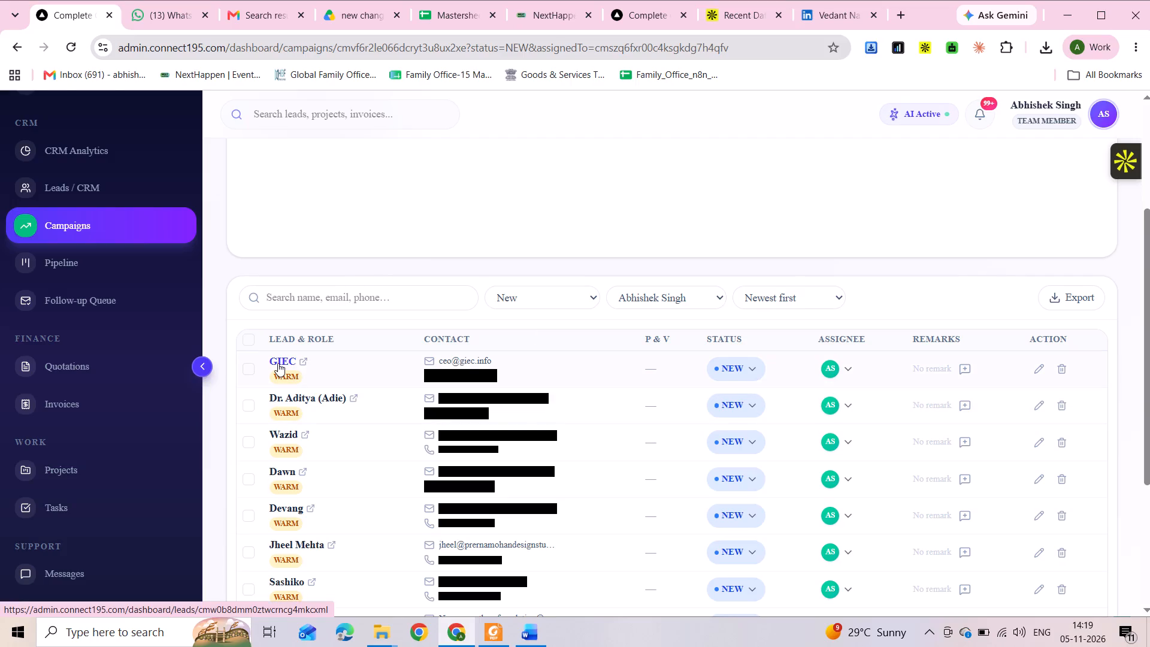
scroll(615, 456, down, 3)
scroll(615, 456, up, 3)
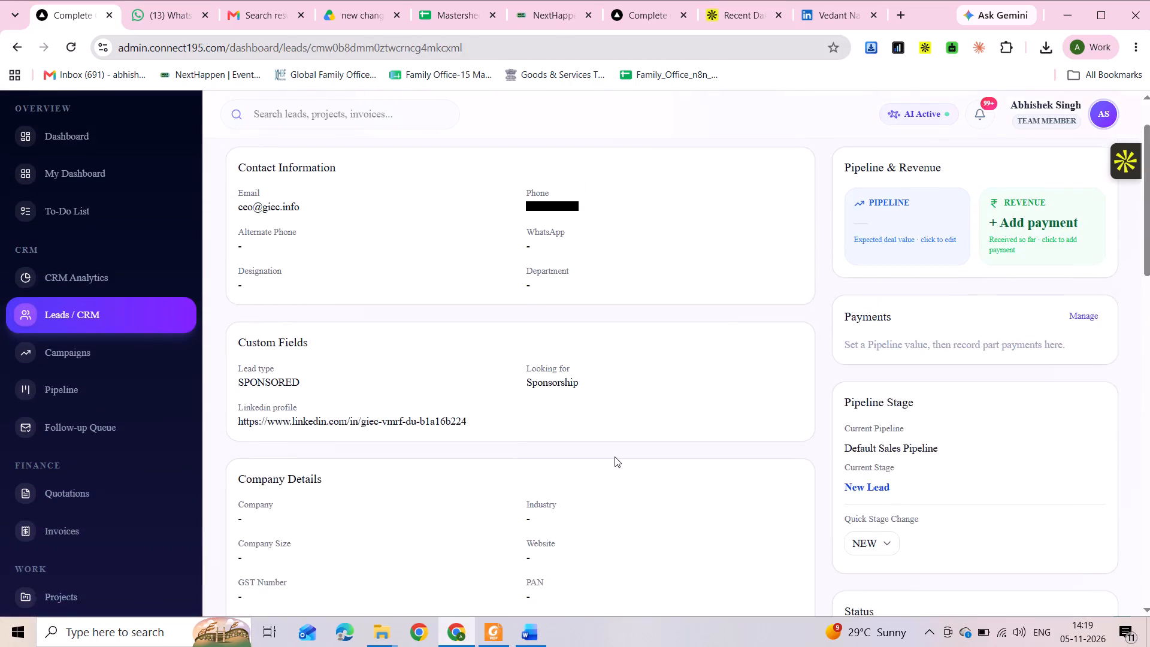
scroll(615, 456, up, 4)
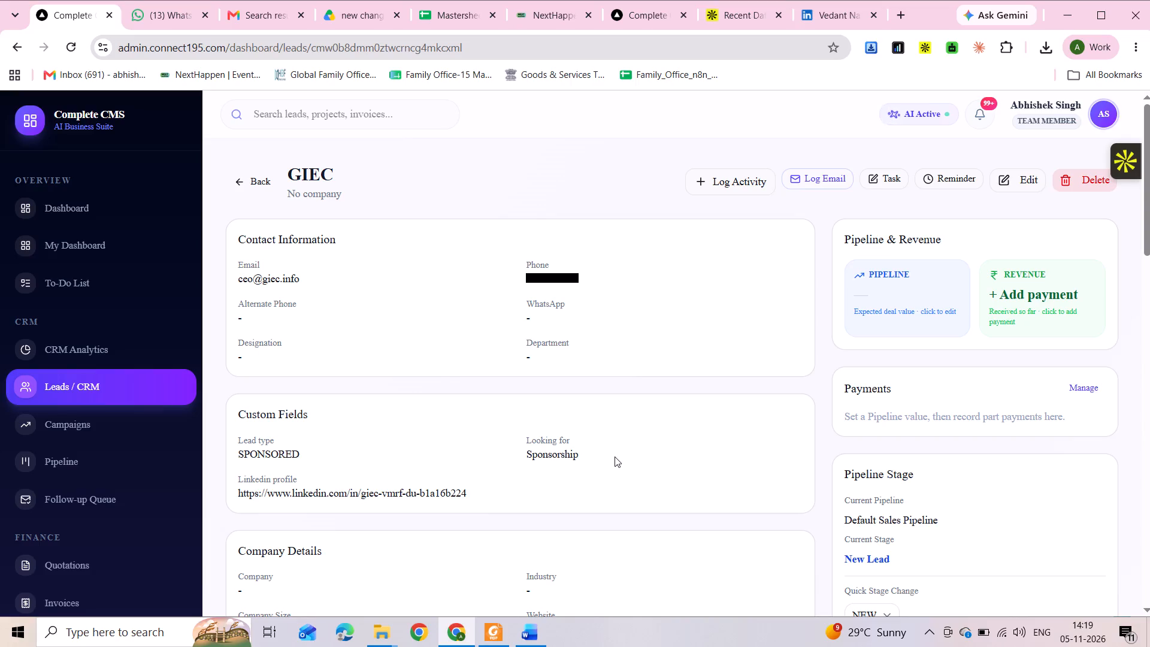
scroll(488, 504, down, 3)
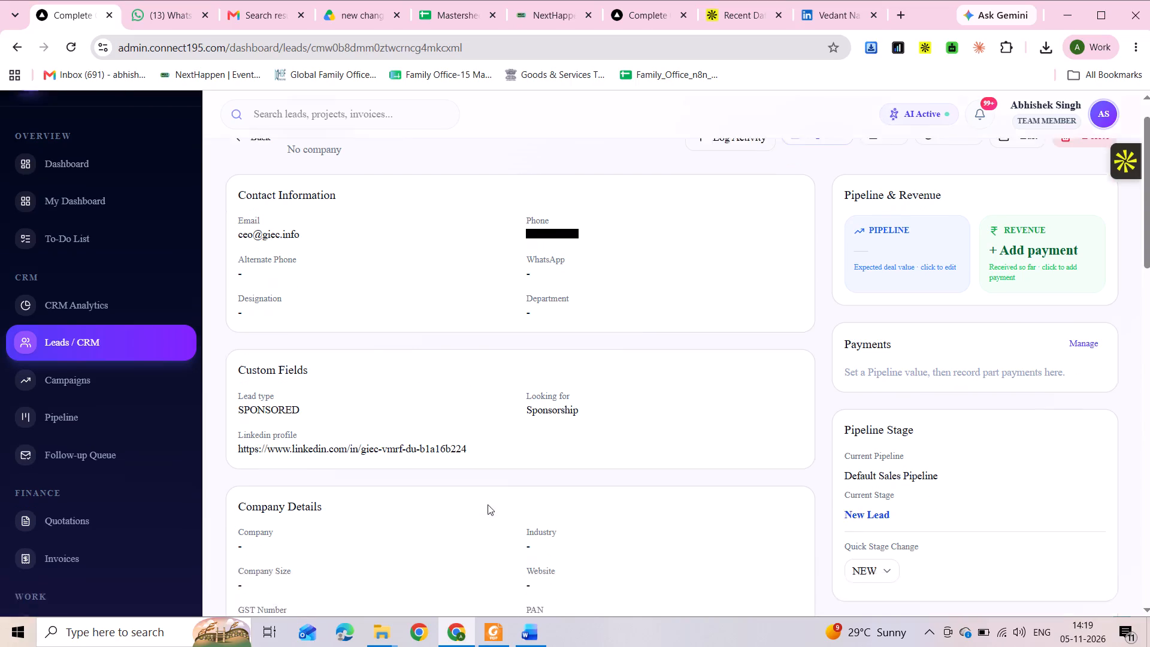
scroll(497, 453, down, 5)
scroll(476, 449, up, 8)
scroll(477, 486, down, 2)
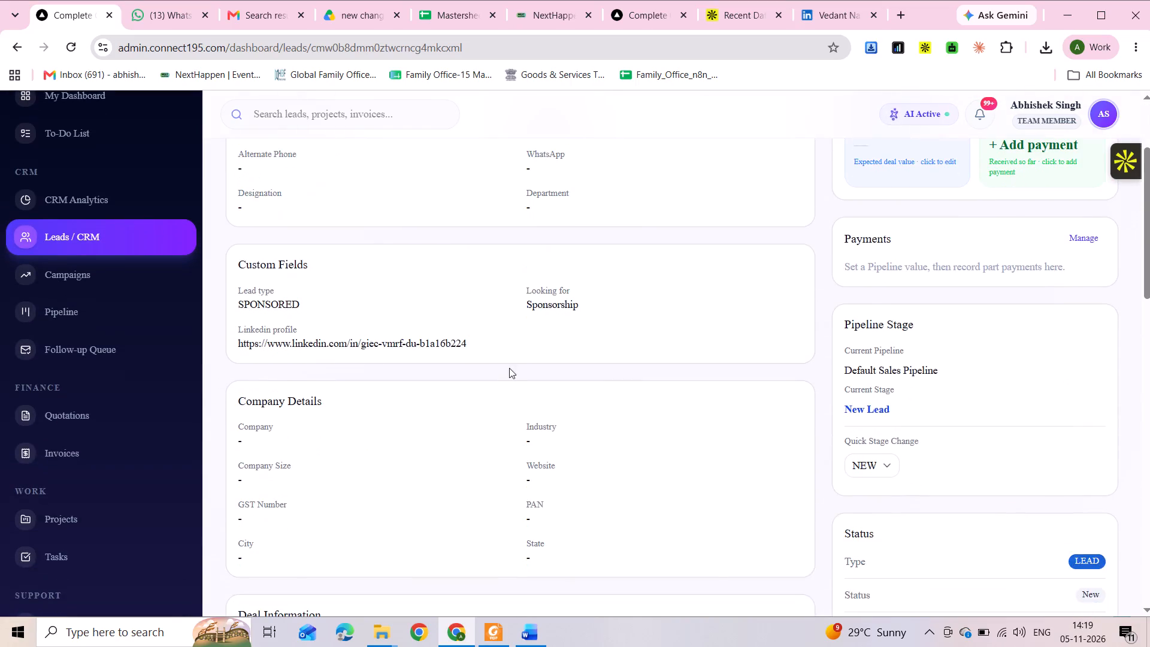
Copy the LinkedIn profile link from the GIEC lead and open it in the existing LinkedIn browser tab.
drag(471, 342, 463, 342)
click(382, 349)
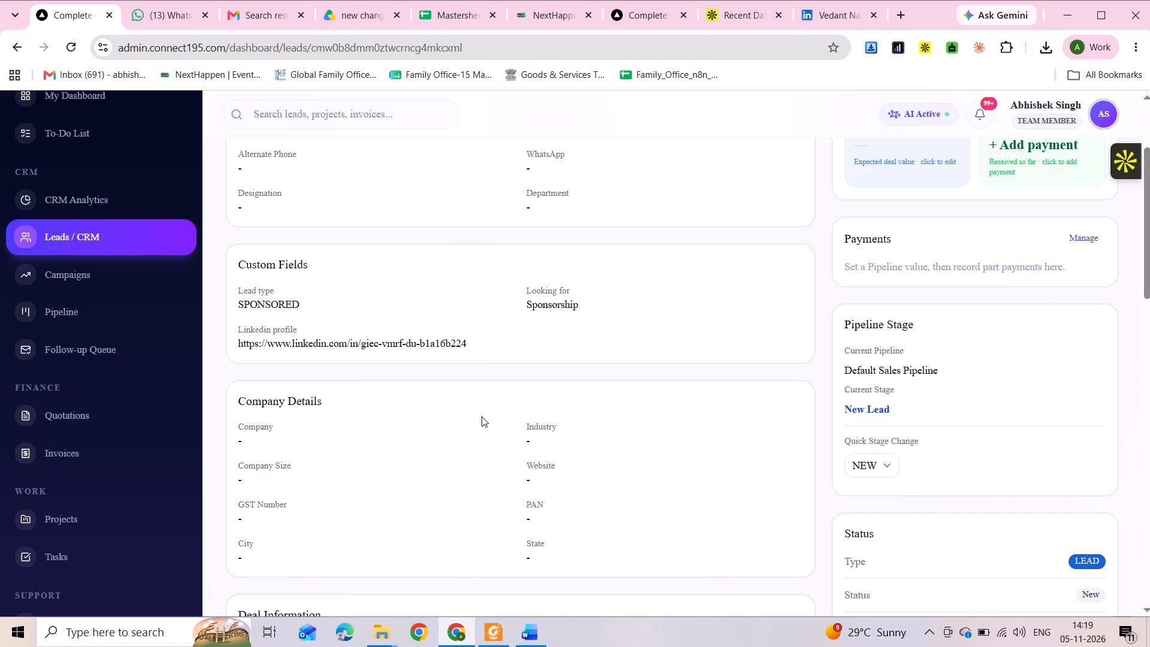
click(474, 343)
drag(474, 343, 377, 353)
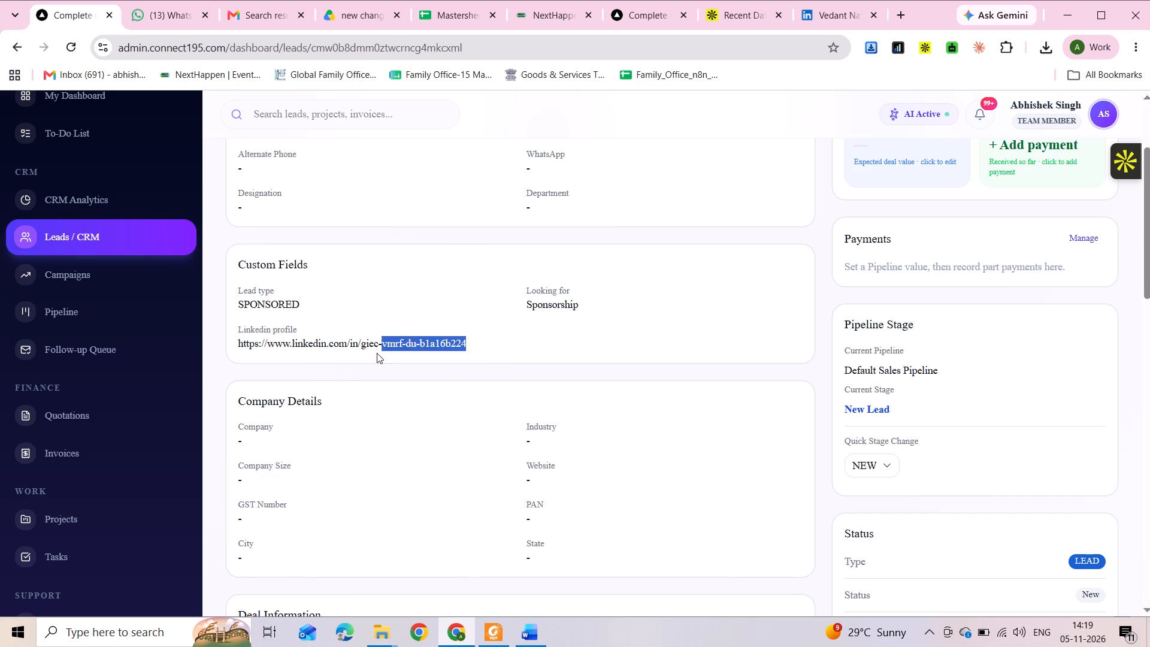
drag(377, 353, 240, 353)
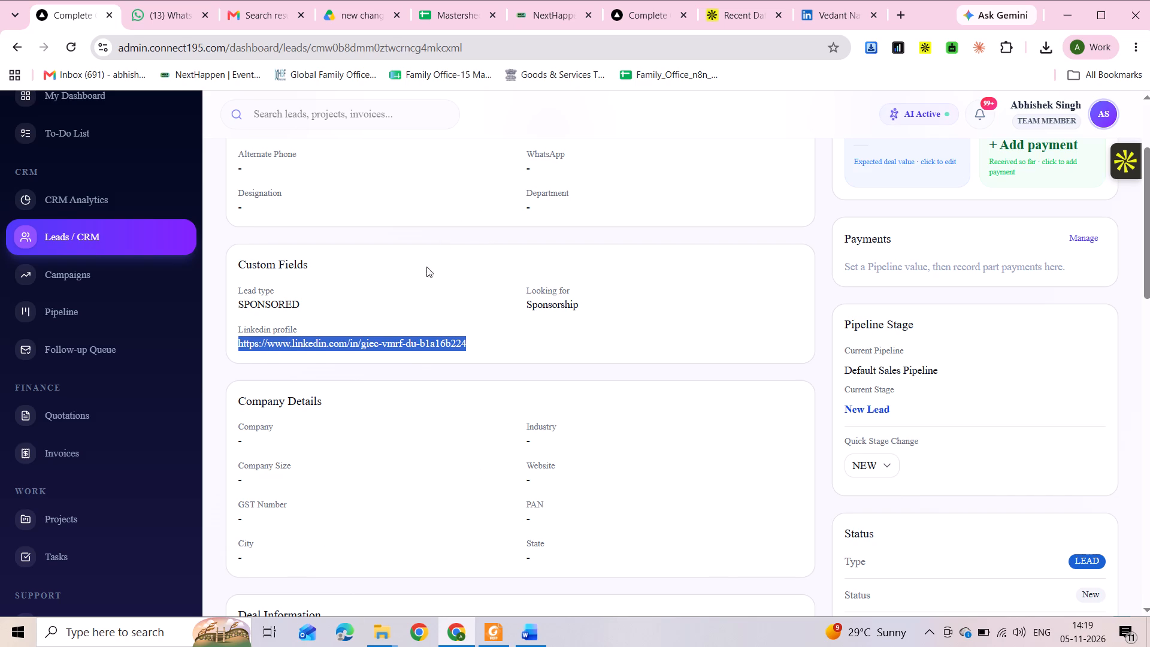
right_click(390, 347)
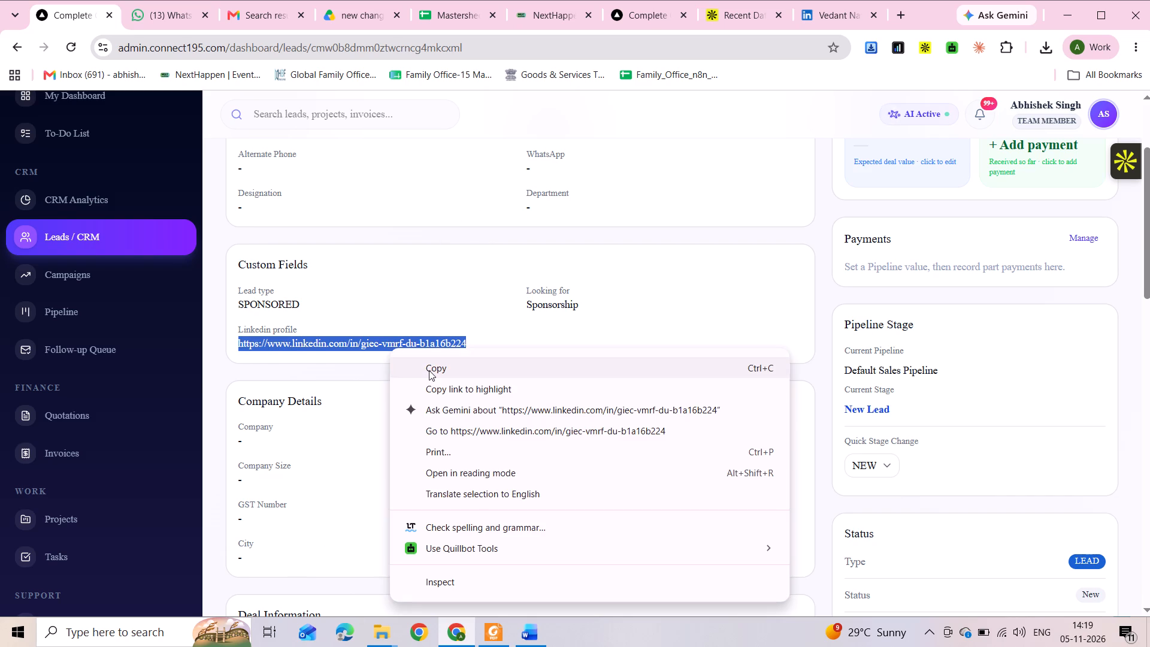
double_click(429, 370)
click(829, 17)
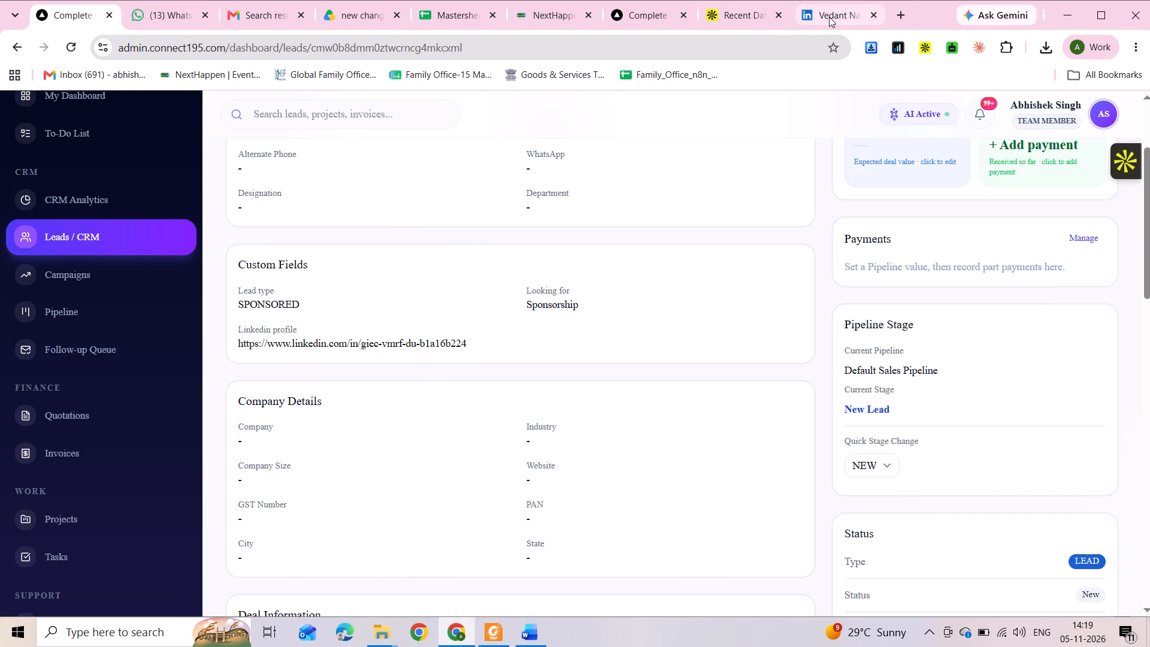
click(495, 50)
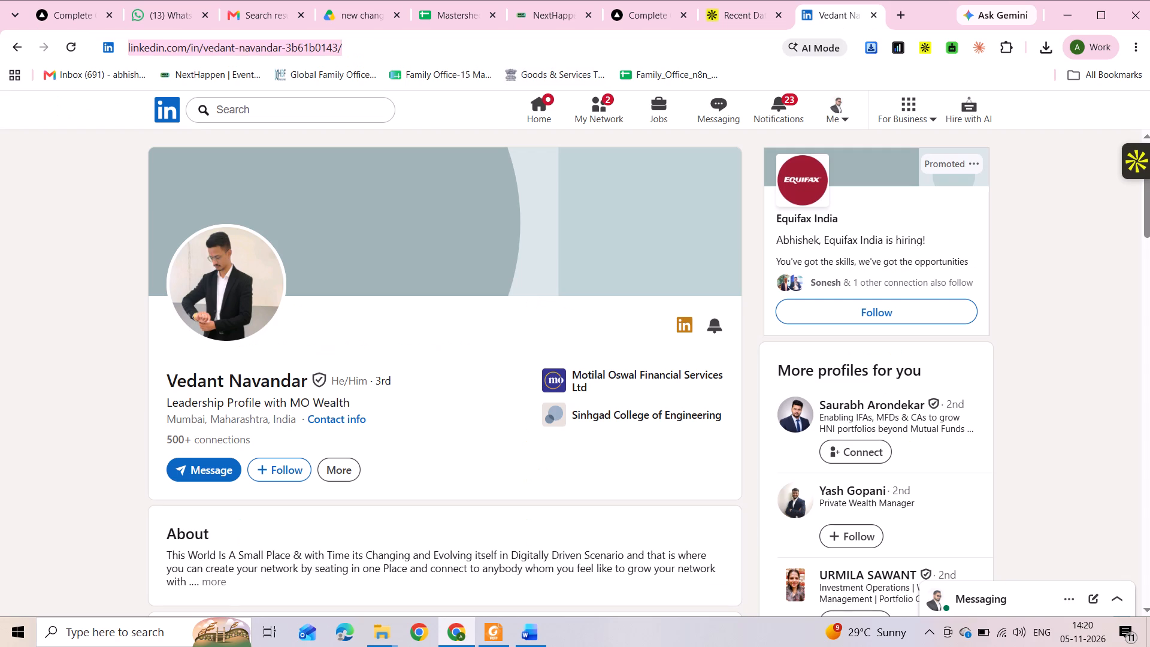
key(ctrl+v)
key(Return)
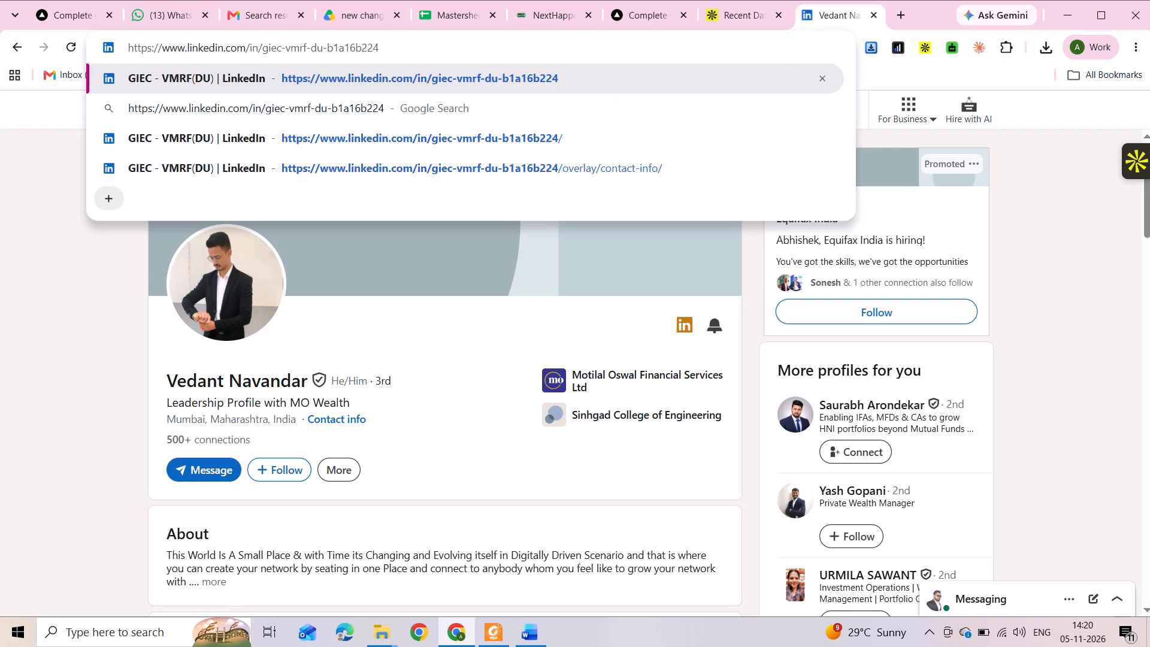
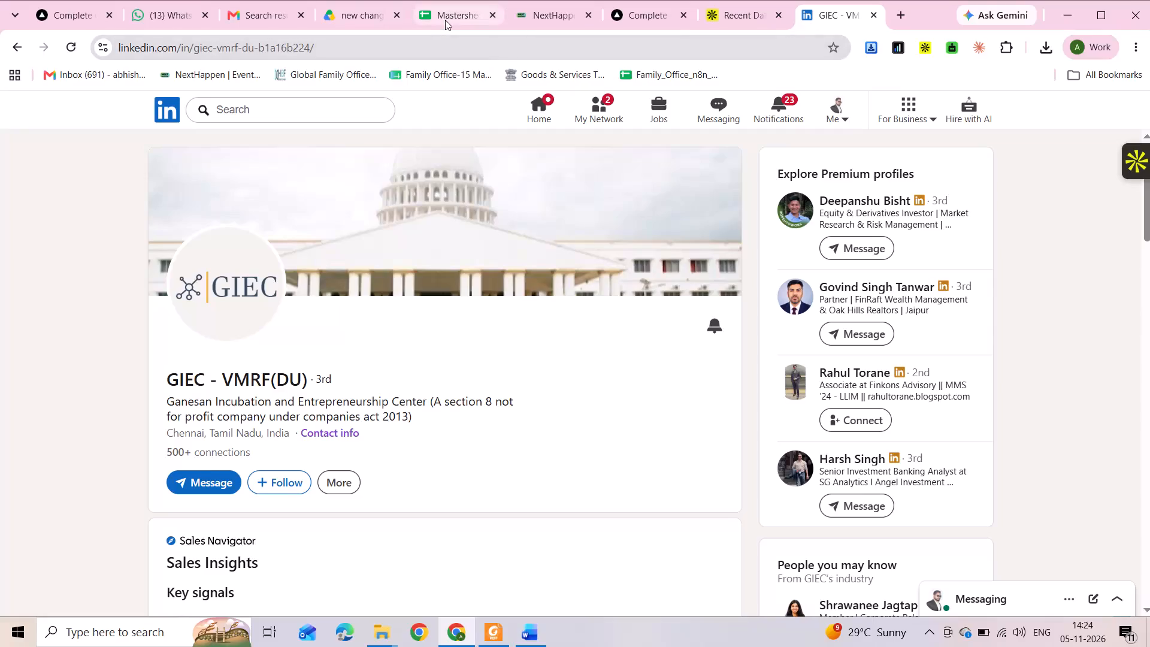
Switch to the Mastersheet-Family Office 2026 spreadsheet and open its Discount System sheet.
double_click(445, 20)
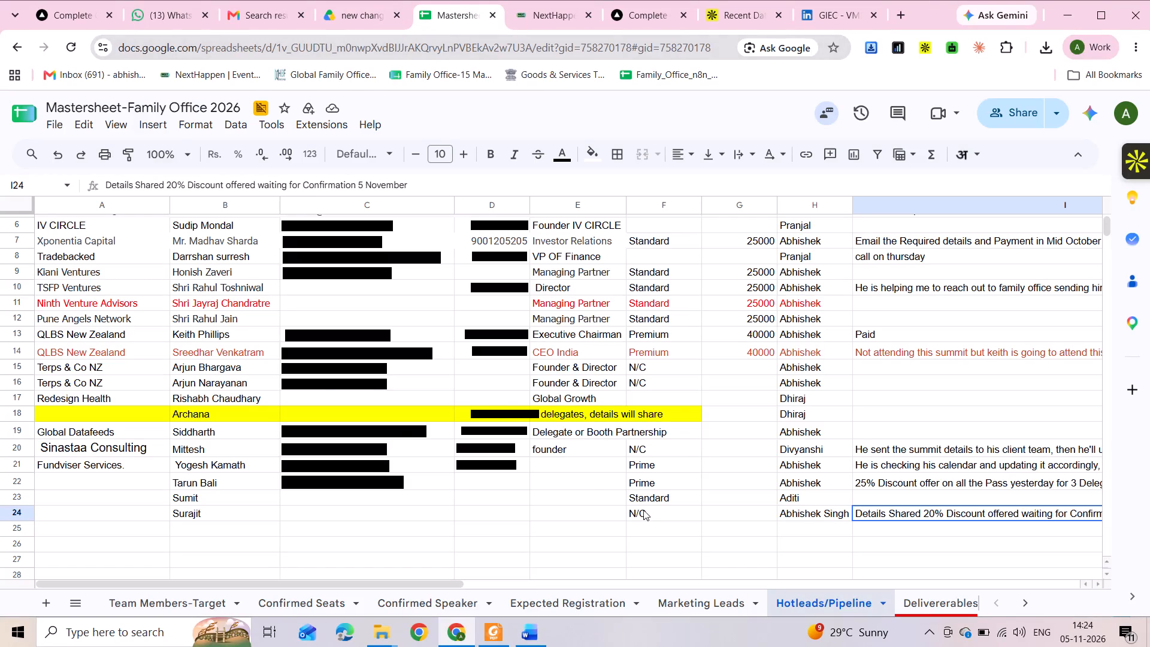
double_click(1033, 601)
double_click(830, 607)
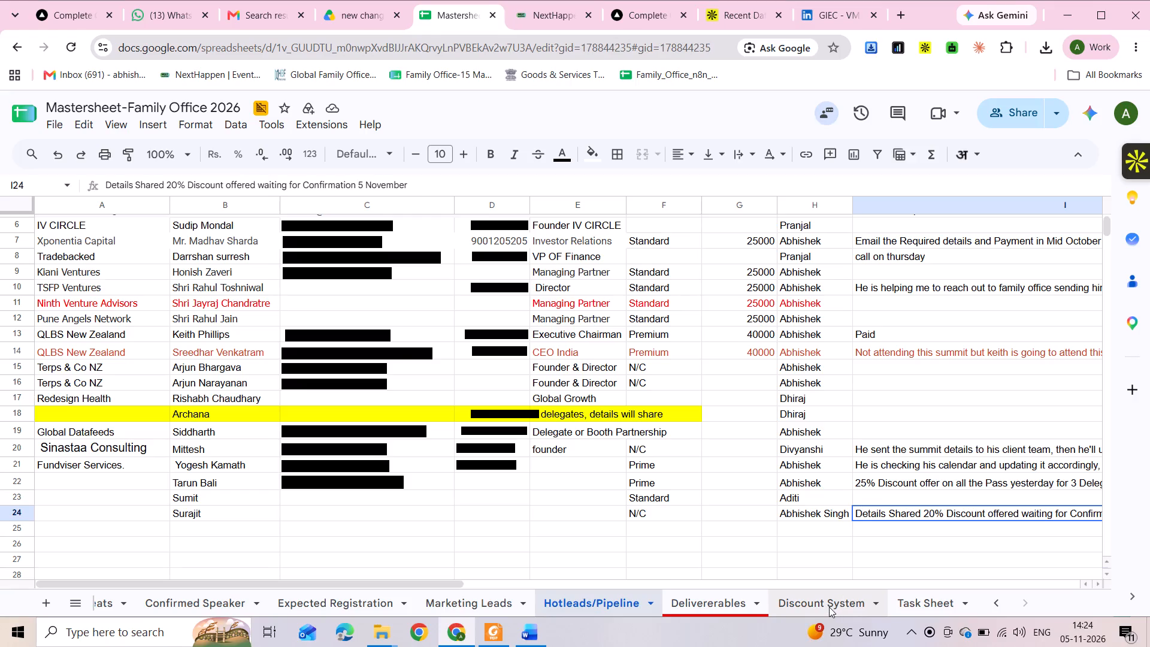
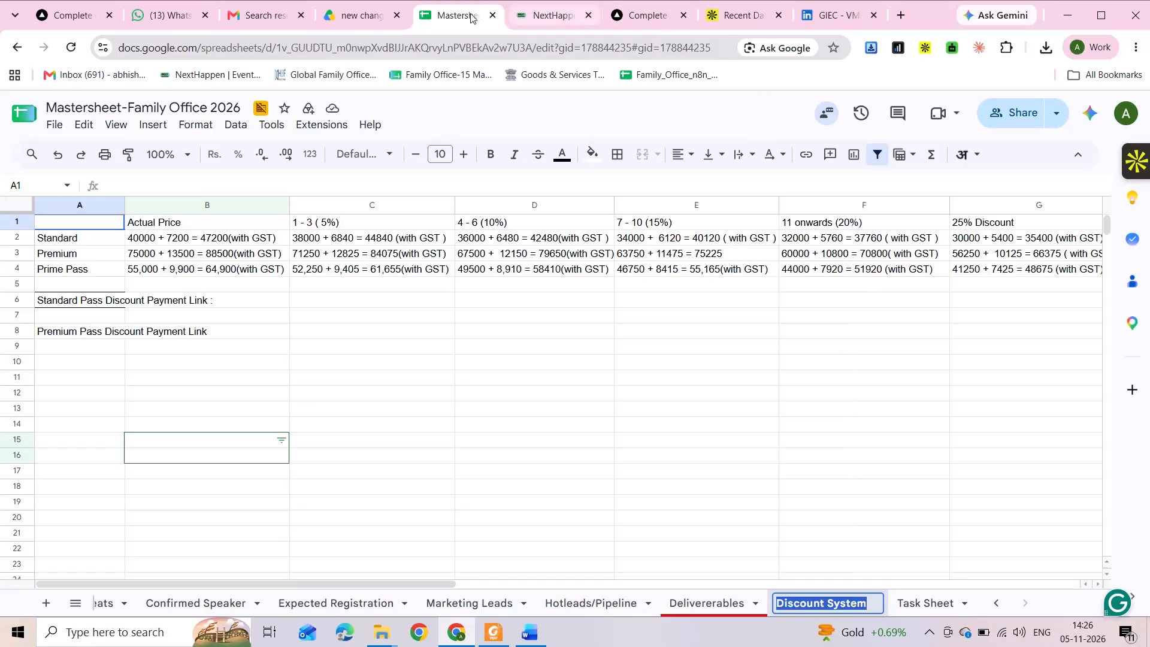
Go back to the GIEC lead record in the CRM and set its pipeline stage to Lost.
double_click(643, 17)
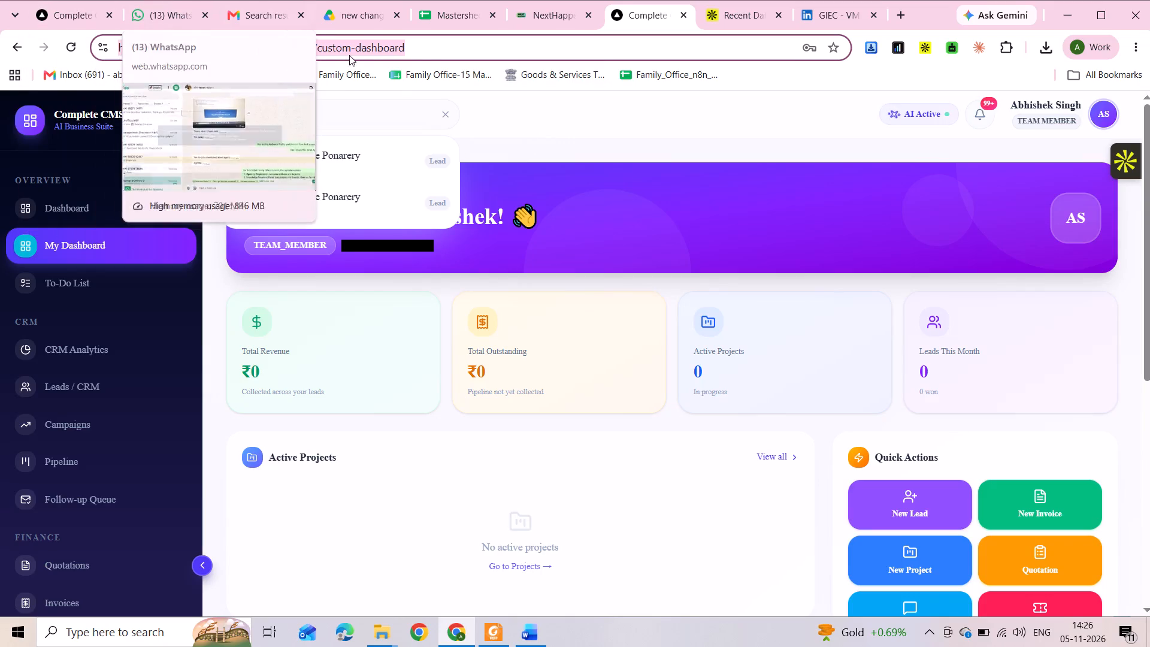
click(56, 14)
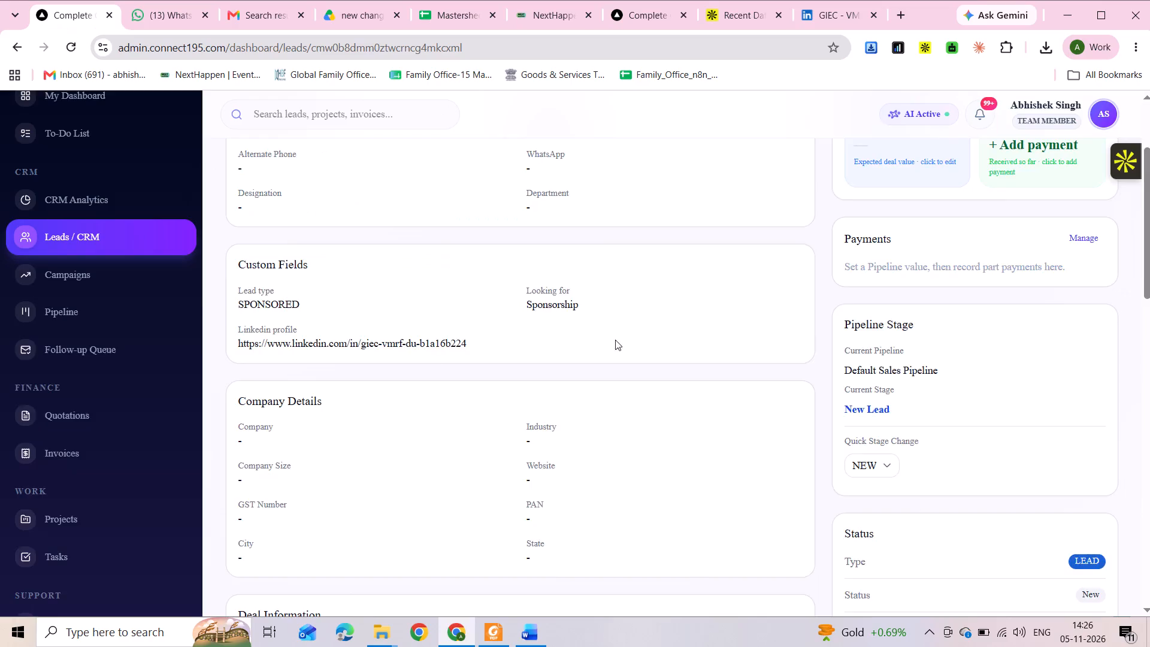
scroll(610, 344, up, 6)
scroll(626, 346, down, 5)
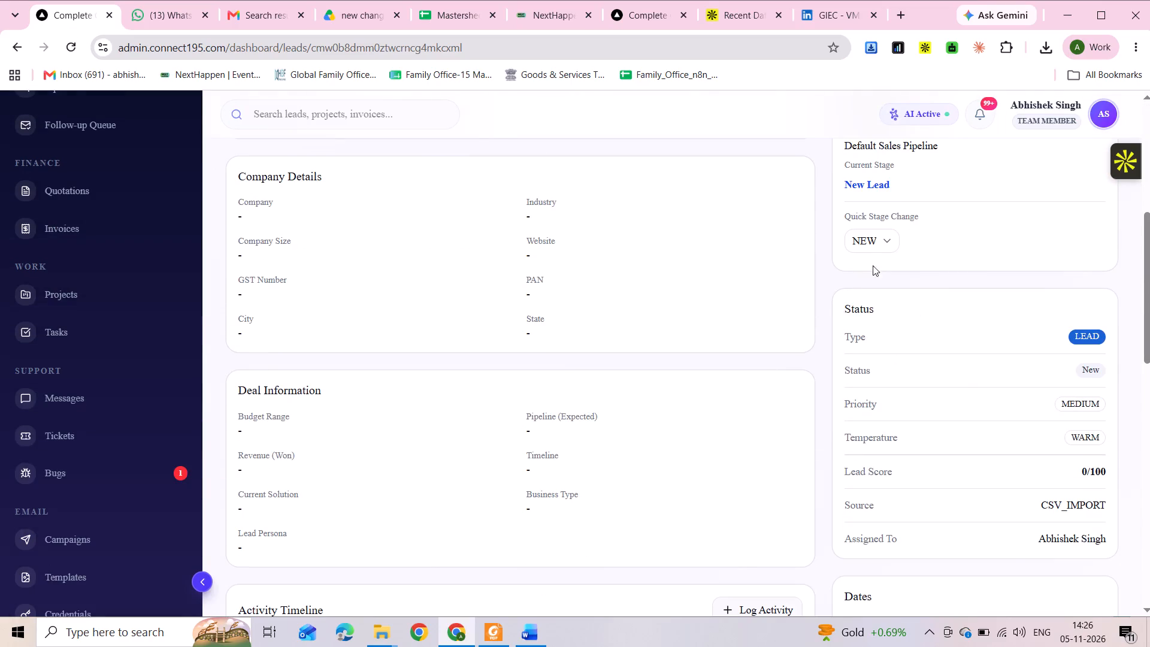
click(866, 239)
click(871, 379)
Post the discussion note "Not going to attend due to distance Chennai" on the GIEC lead.
scroll(774, 385, down, 6)
click(329, 380)
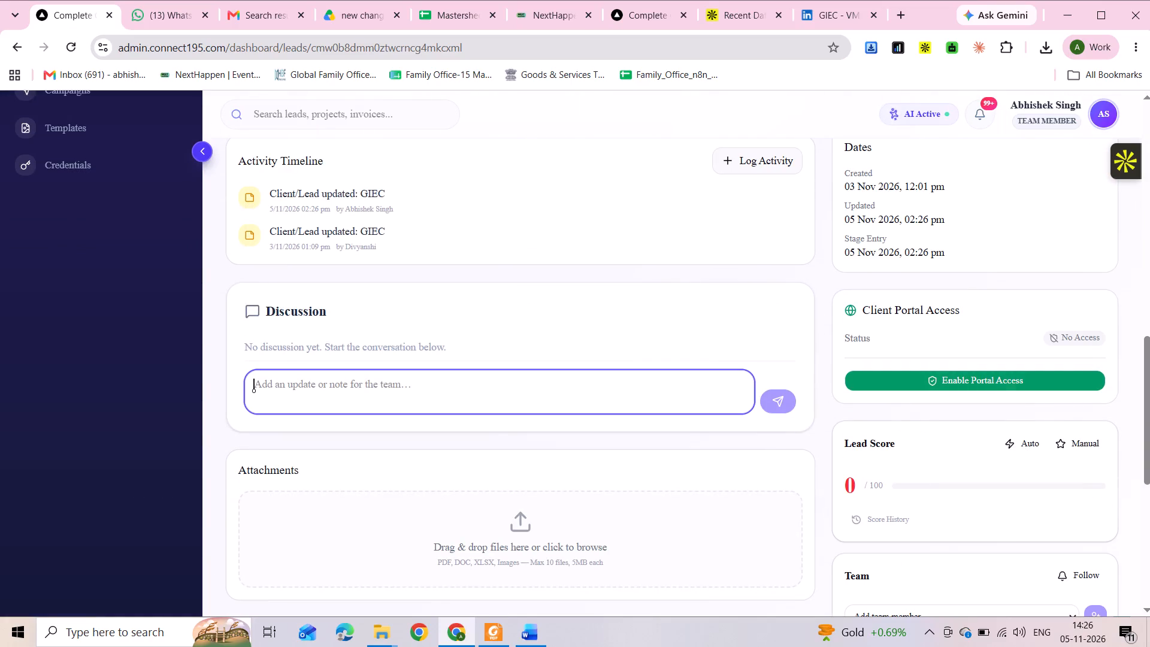
text(Not going to attend d)
key(u)
text(e to distance)
key(space)
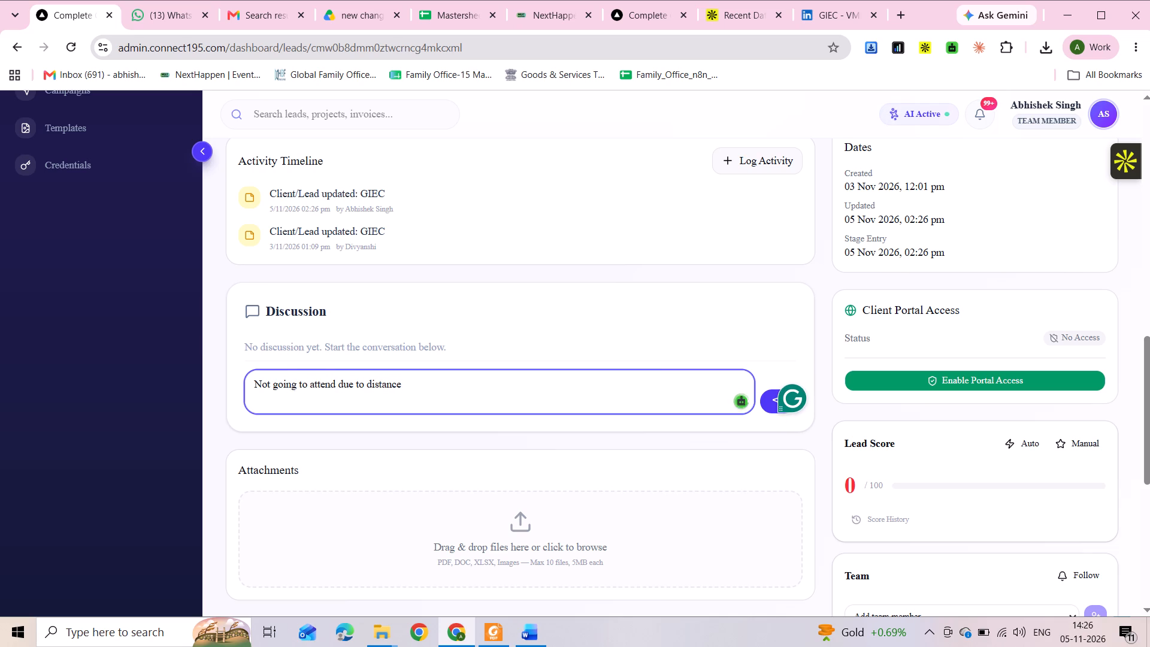
text(Chennai)
key(space)
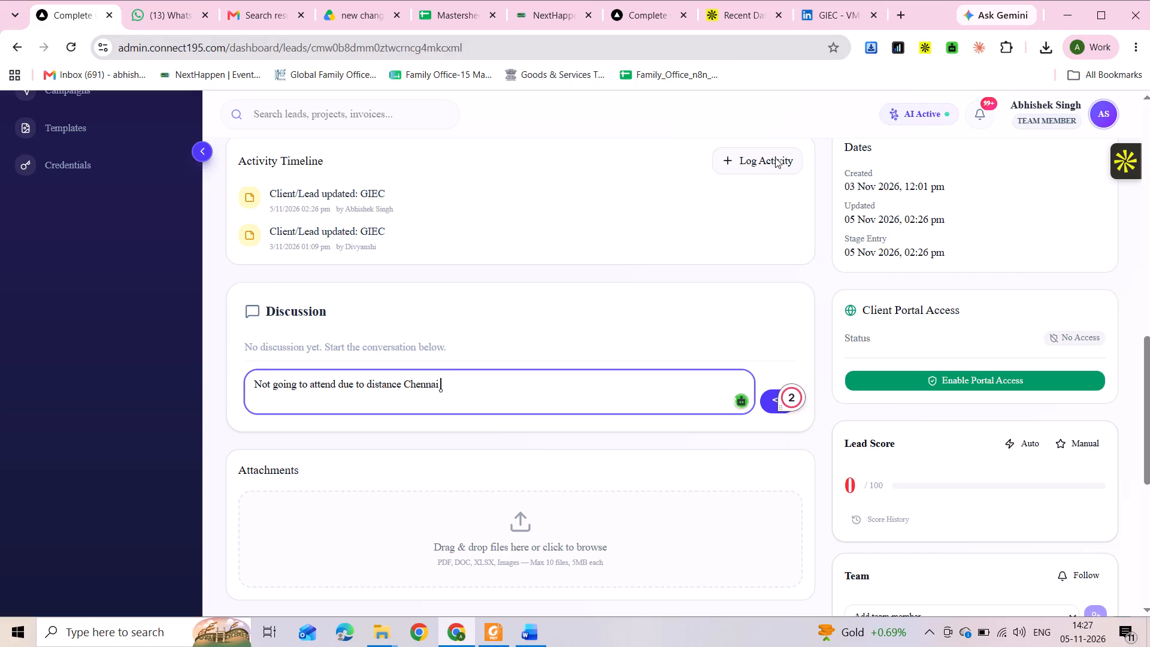
click(770, 404)
Return to the campaign's New leads list and open the Wazid lead to review its contact and custom field details.
scroll(770, 404, up, 15)
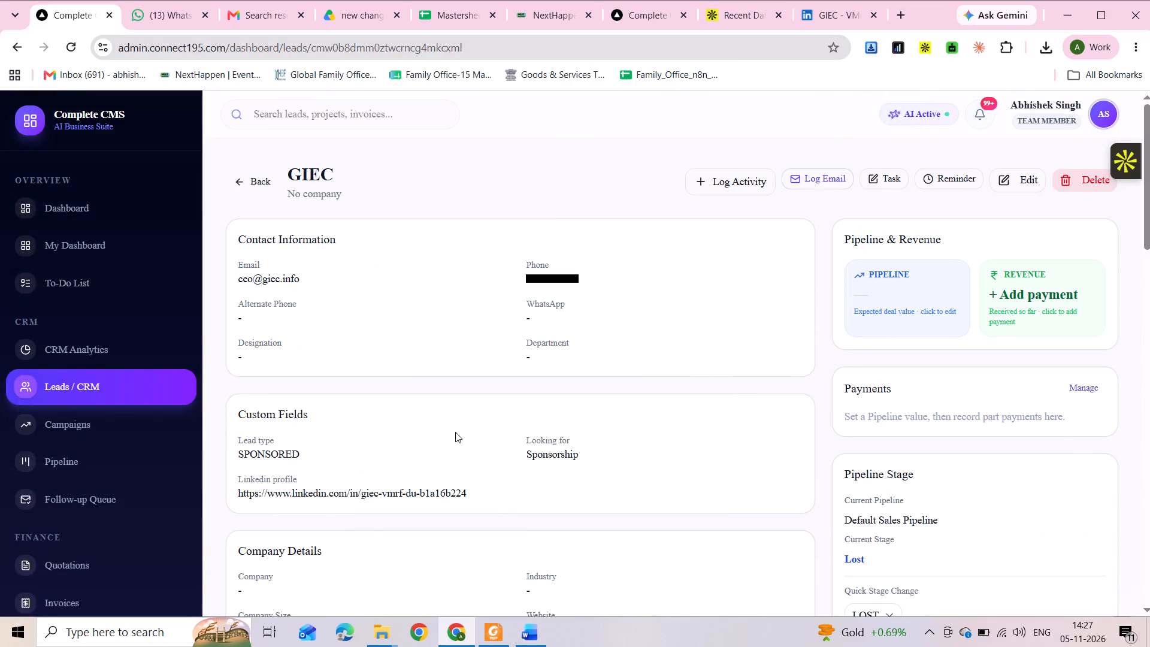
click(247, 187)
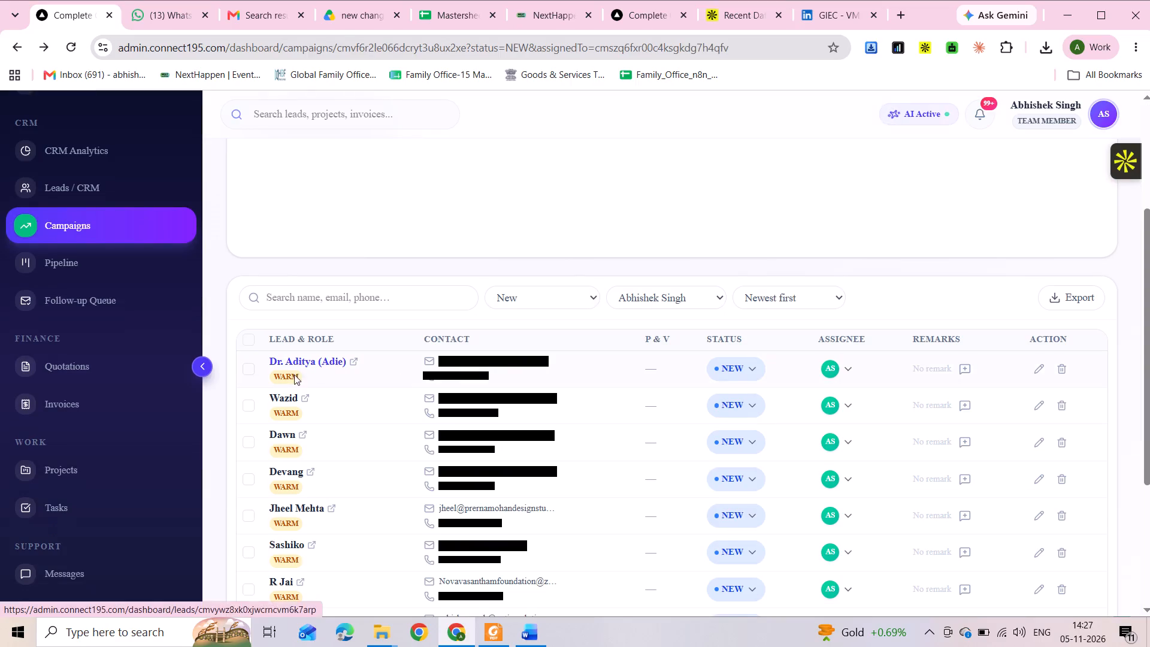
click(282, 400)
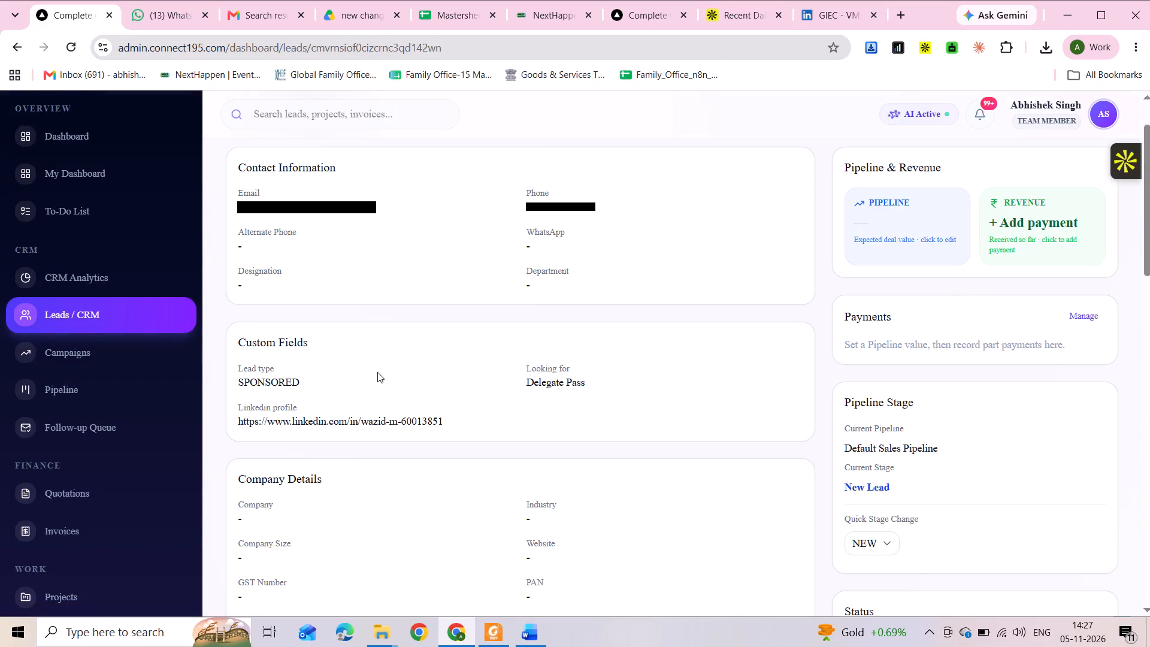
scroll(301, 171, up, 5)
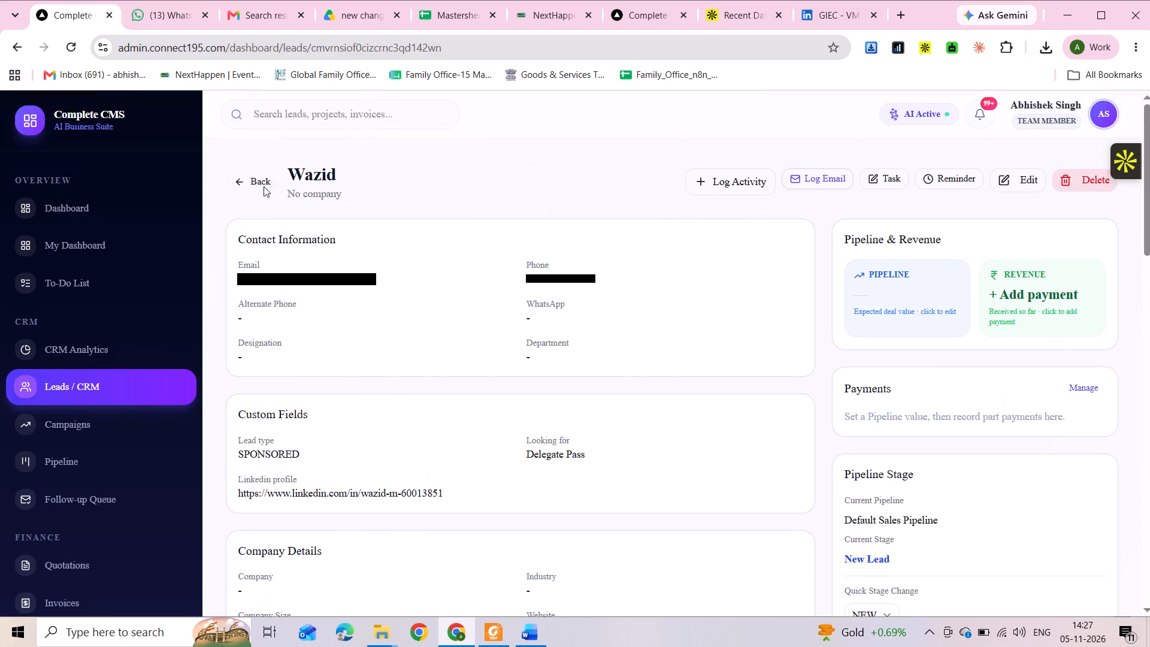
Return to the campaign's New leads list and look through the leads down to the end of the page.
click(249, 186)
scroll(499, 340, down, 4)
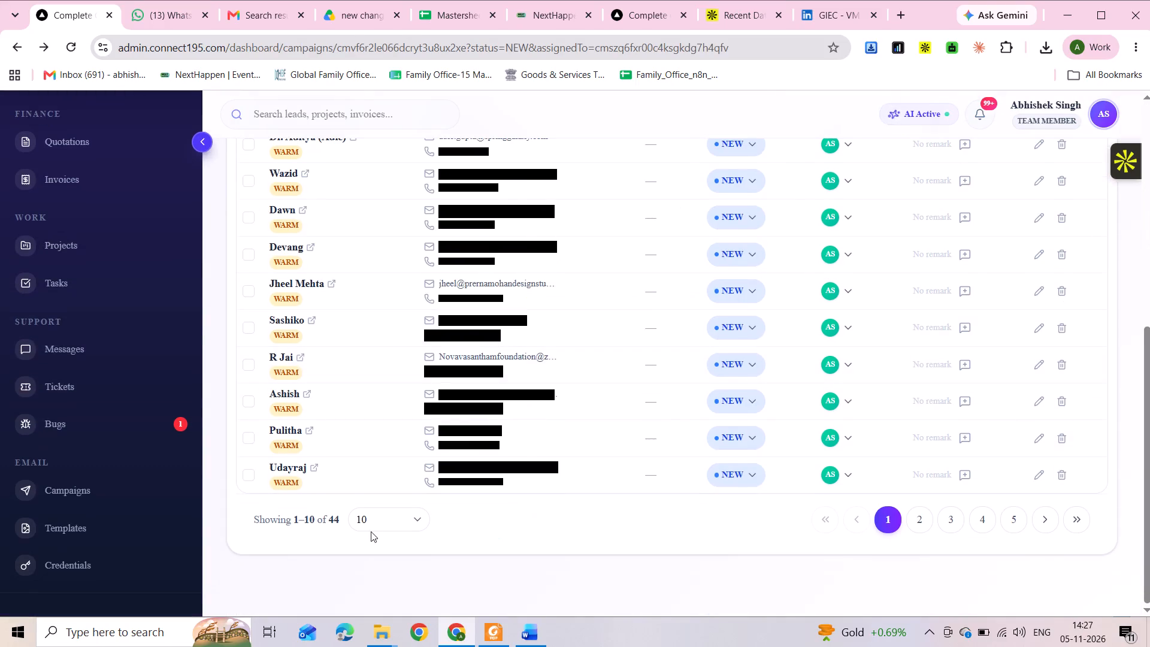
Open the Udayraj lead from the New leads list, look through its details and copy the email address from its contact information.
double_click(286, 471)
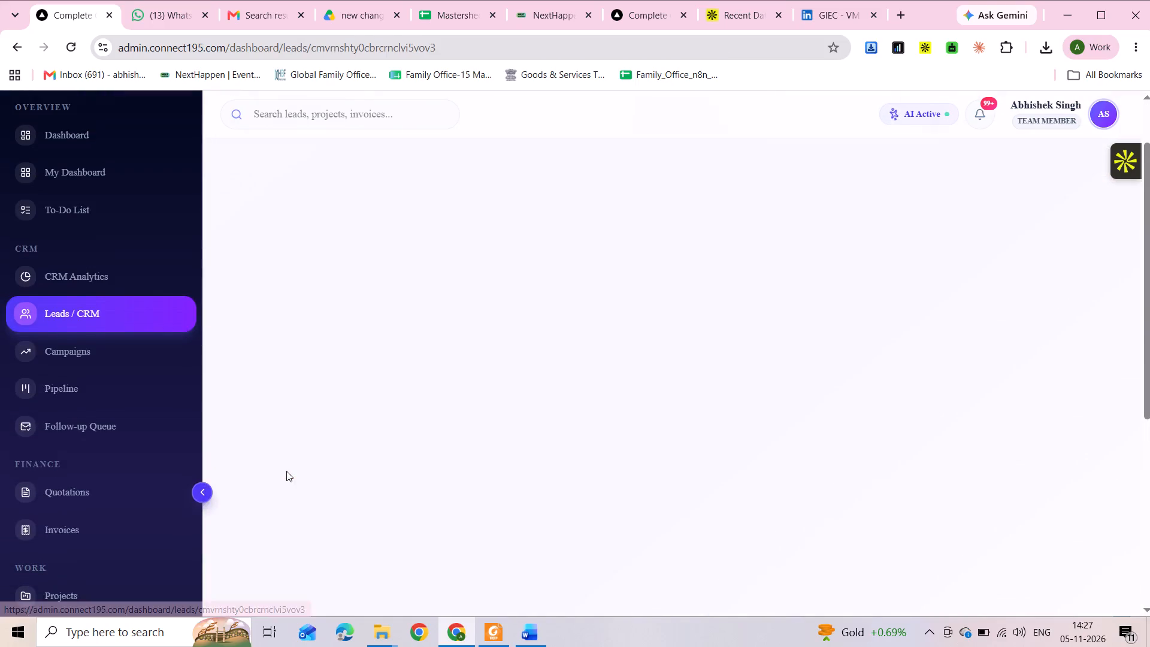
scroll(539, 355, down, 2)
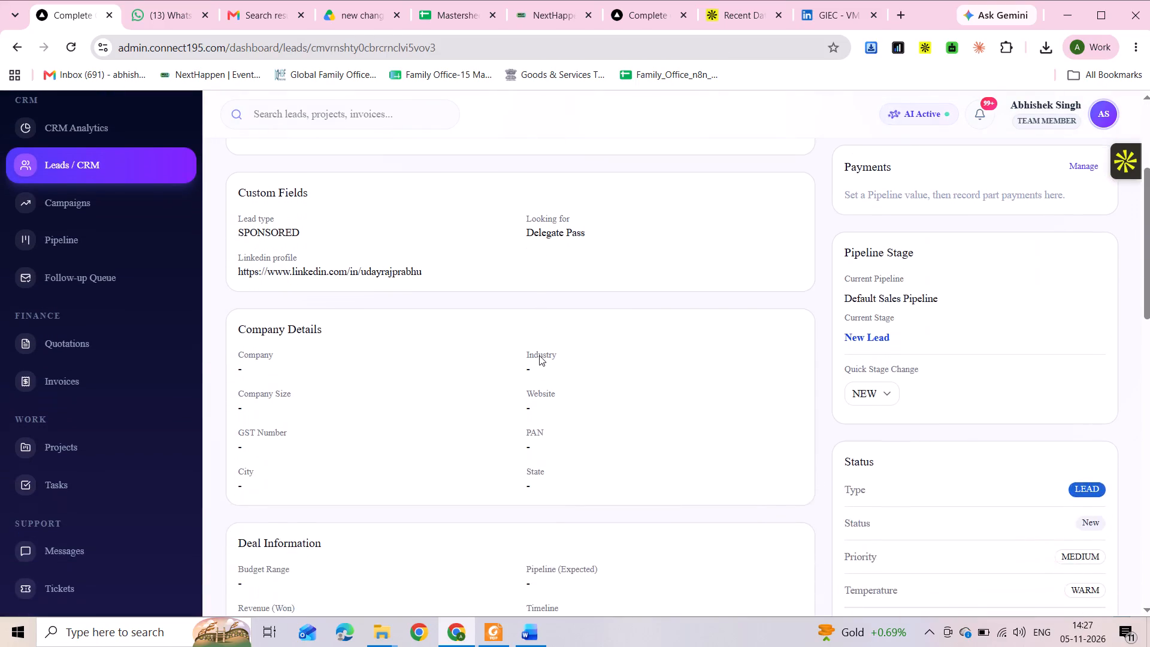
scroll(539, 355, down, 6)
scroll(538, 356, up, 6)
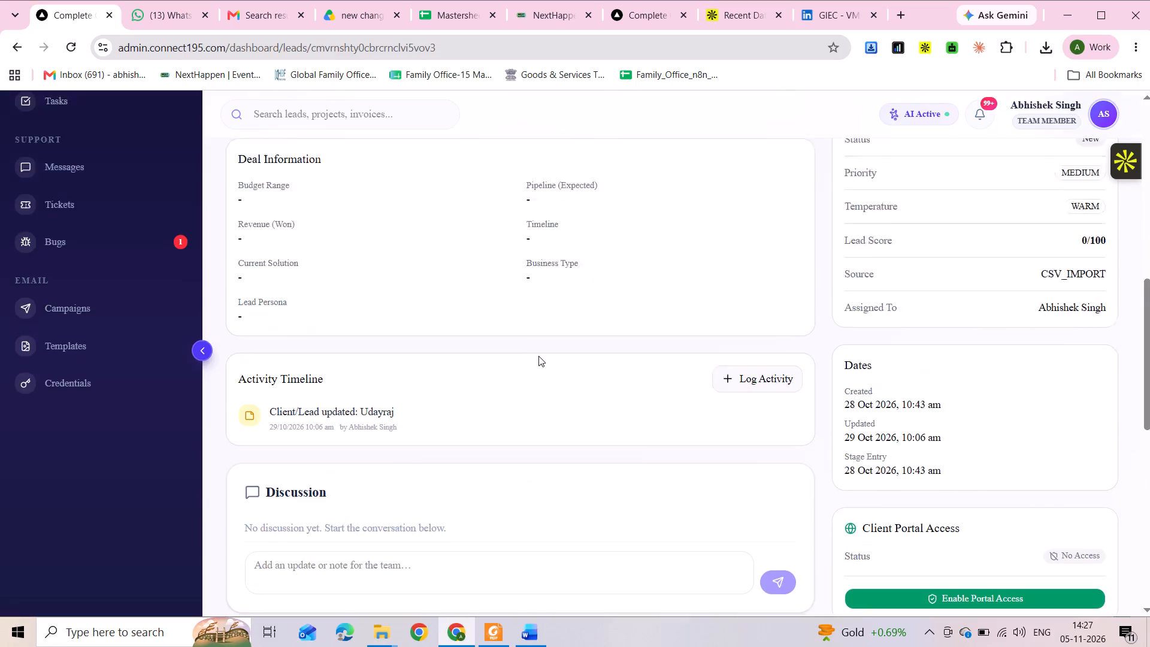
scroll(538, 356, up, 6)
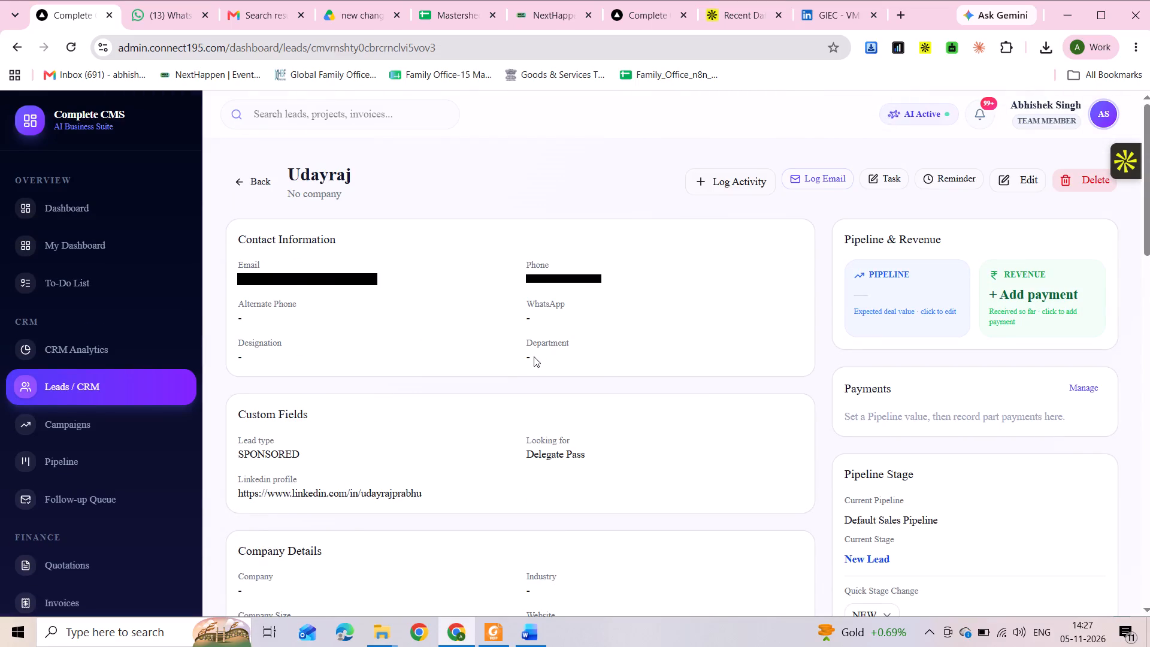
click(388, 276)
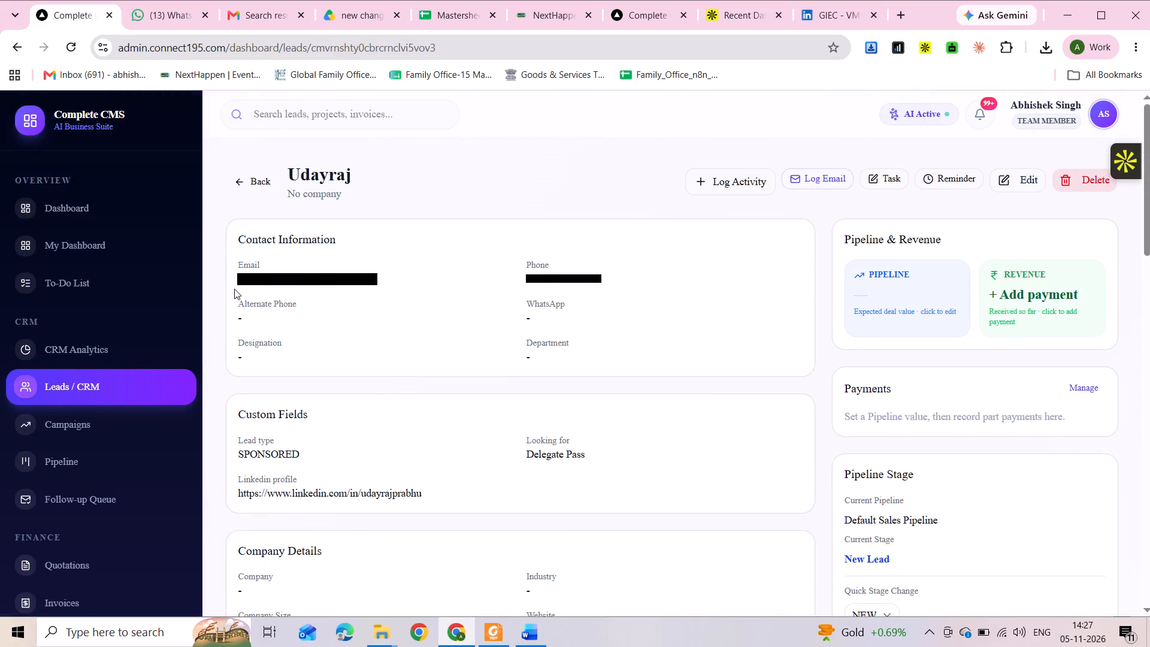
click(232, 289)
double_click(378, 279)
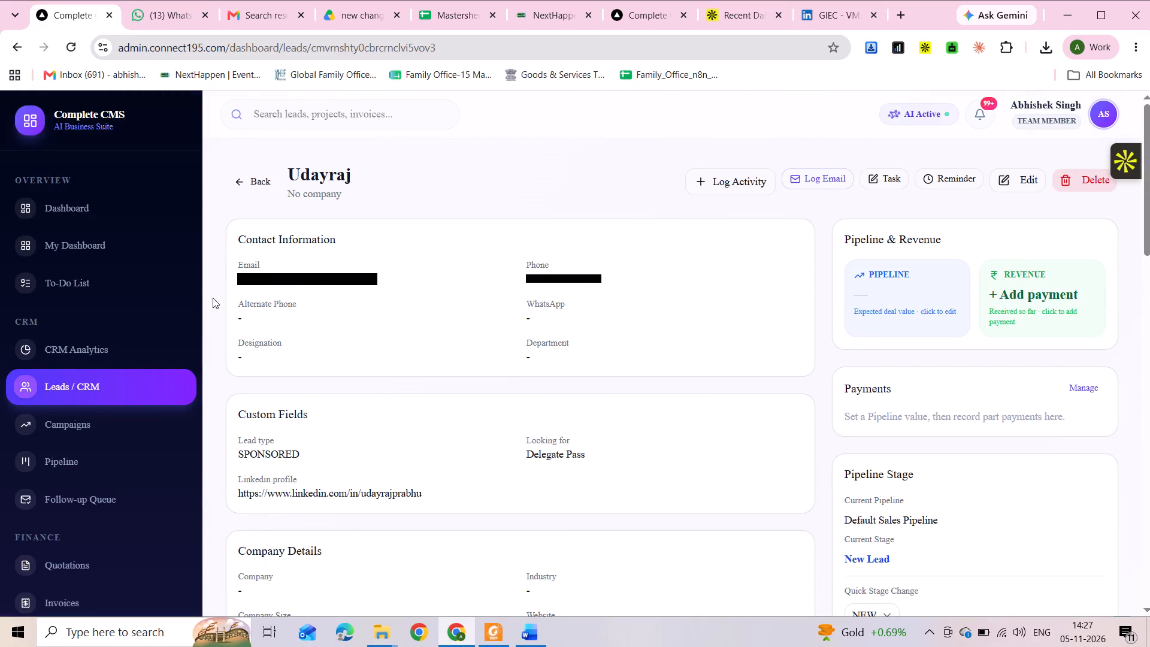
click(213, 298)
click(379, 280)
drag(379, 280, 247, 288)
right_click(265, 275)
right_click(265, 275)
click(308, 289)
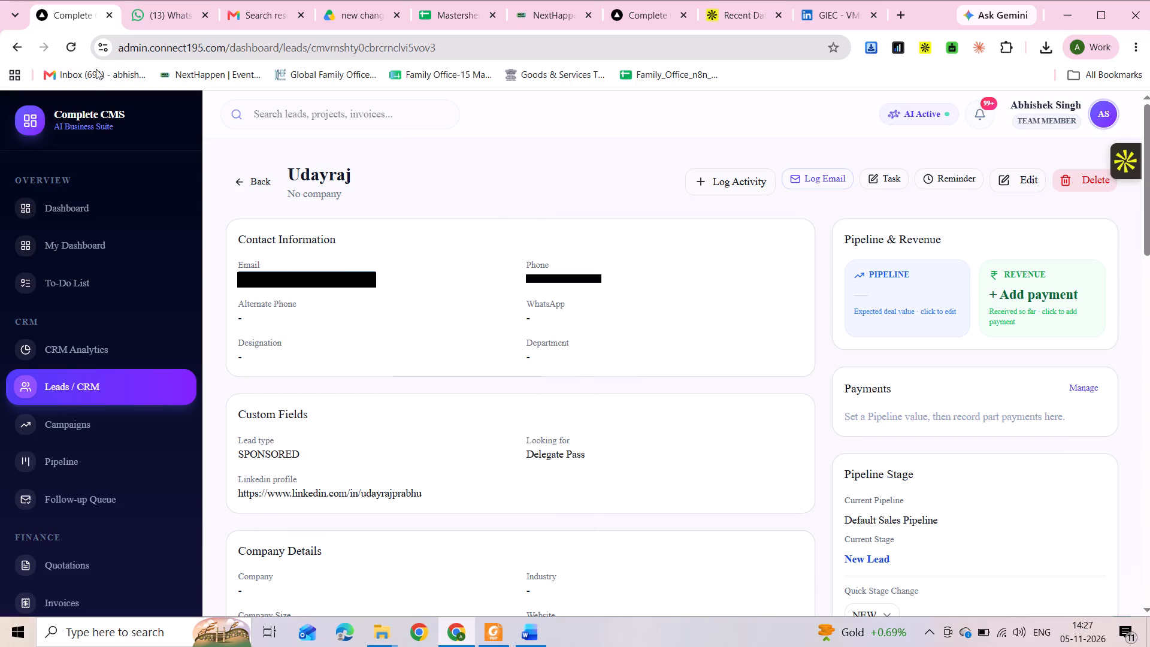
double_click(277, 2)
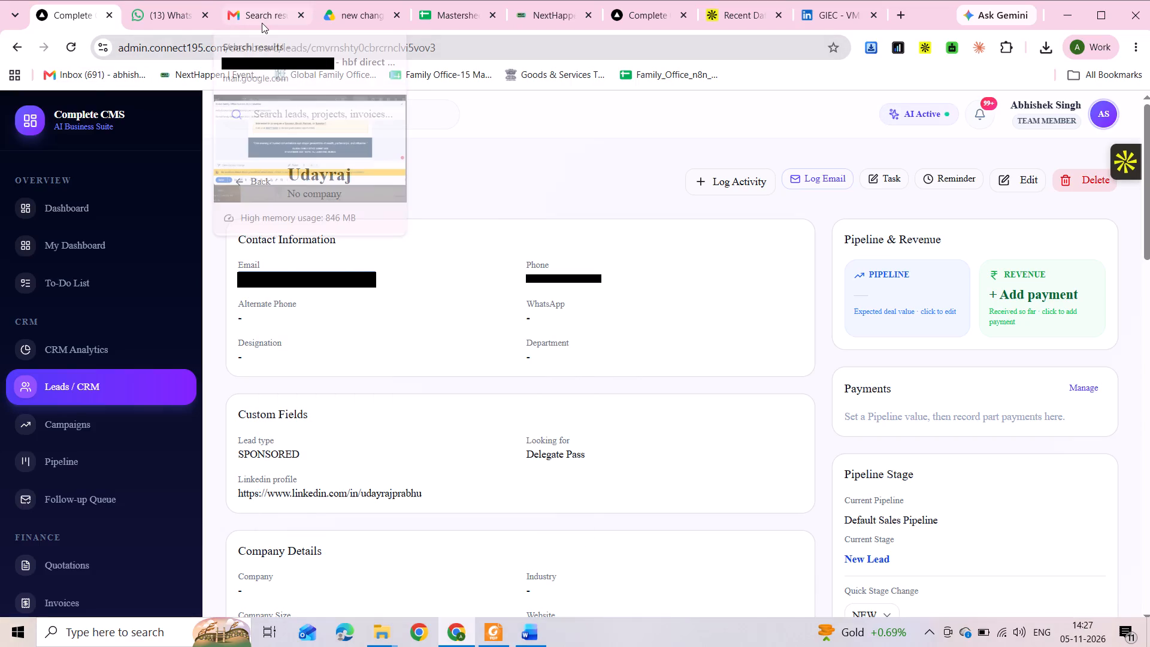